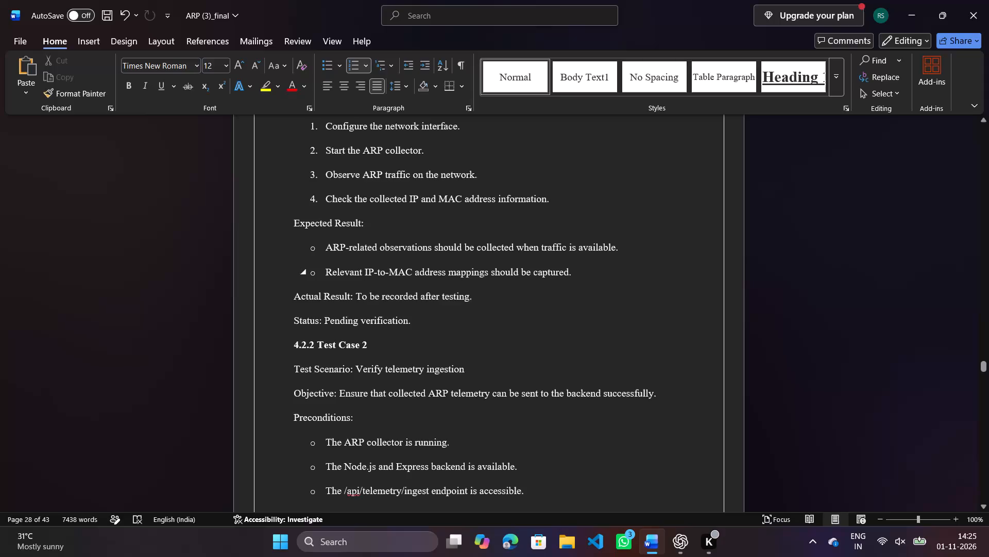
Review the report pages around section 4.2 Test Case Study and the preceding source code listings of Chapter 4.
{"action": "scroll", "coordinate": [434, 313], "scroll_direction": "up", "scroll_amount": 2}
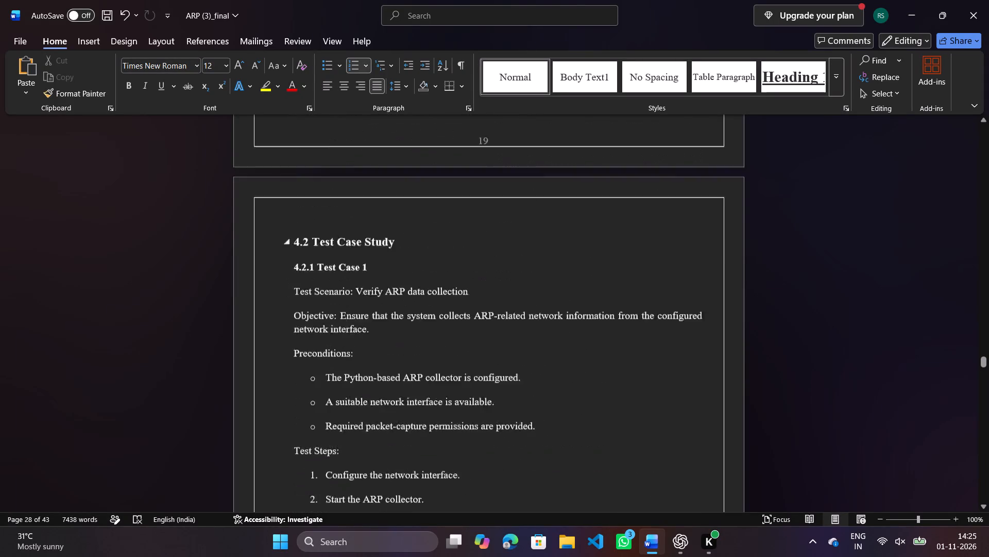
{"action": "scroll", "coordinate": [434, 313], "scroll_direction": "up", "scroll_amount": 3}
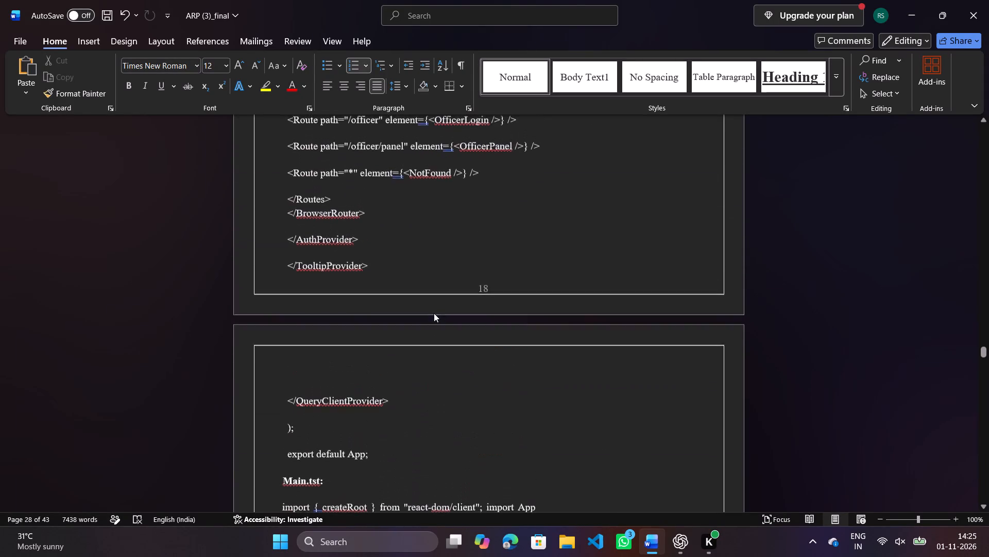
{"action": "scroll", "coordinate": [434, 313], "scroll_direction": "down", "scroll_amount": 5}
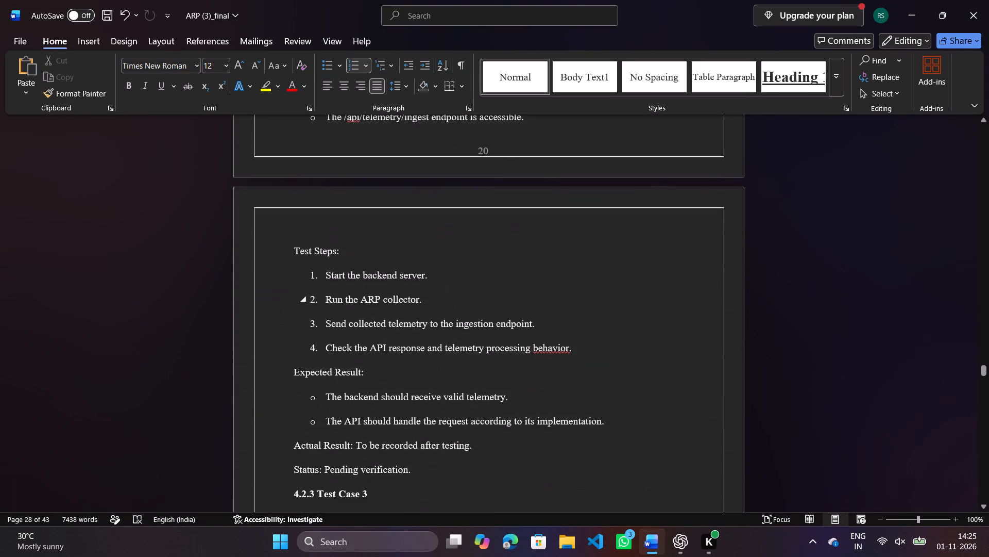
{"action": "scroll", "coordinate": [434, 313], "scroll_direction": "up", "scroll_amount": 6}
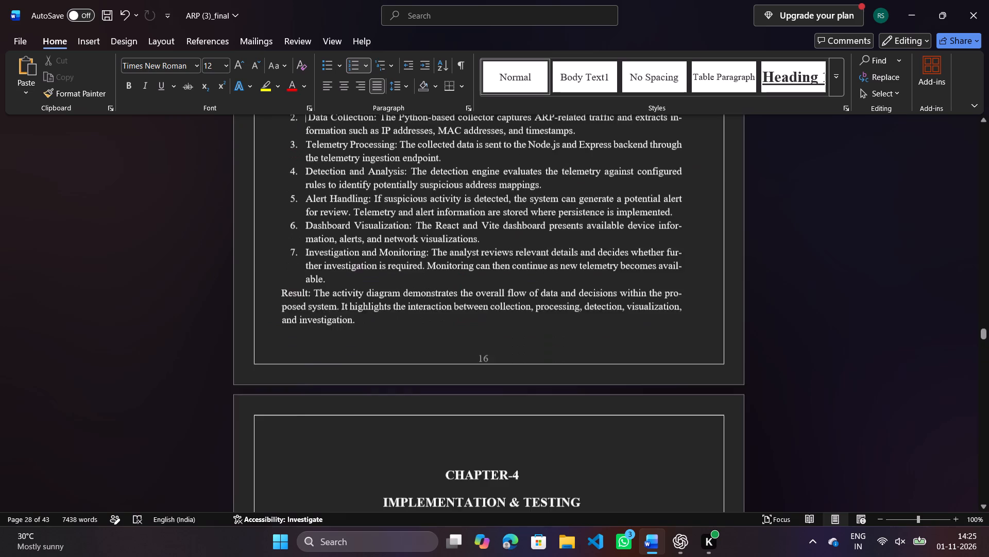
Examine the 3.3.5 Sequence Diagram section, including the Figure 5 diagram, its five-stage description and the result paragraph.
{"action": "scroll", "coordinate": [434, 313], "scroll_direction": "up", "scroll_amount": 3}
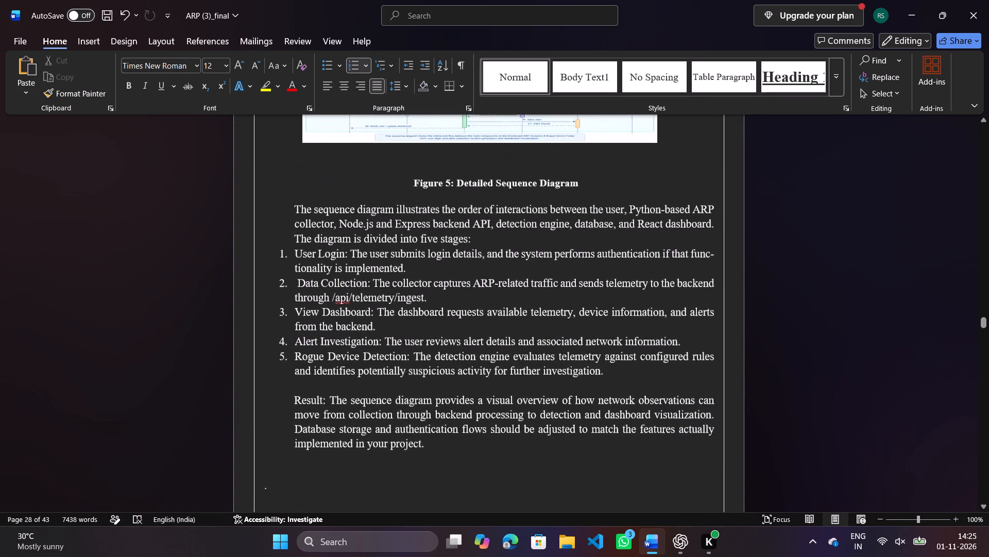
{"action": "scroll", "coordinate": [434, 313], "scroll_direction": "up", "scroll_amount": 3}
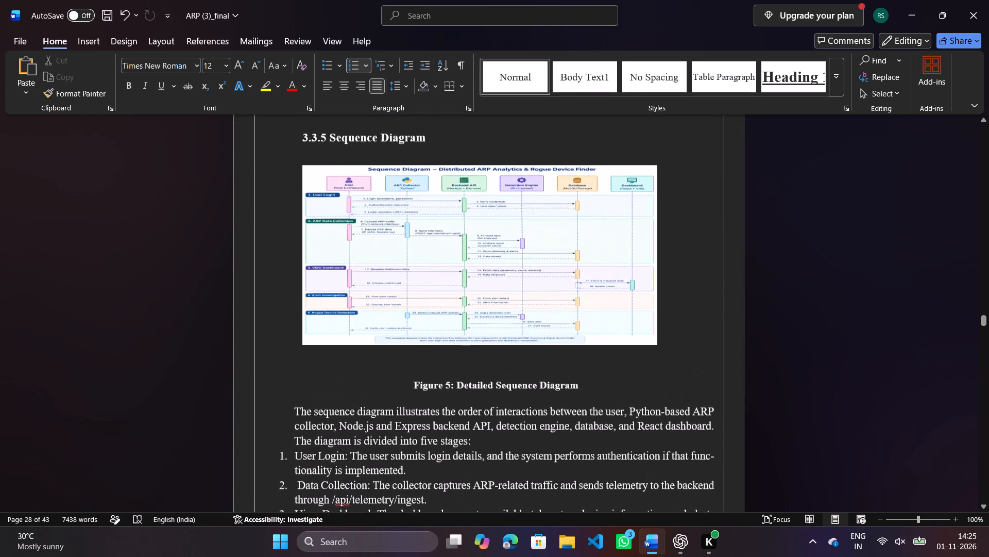
{"action": "scroll", "coordinate": [434, 313], "scroll_direction": "up", "scroll_amount": 4}
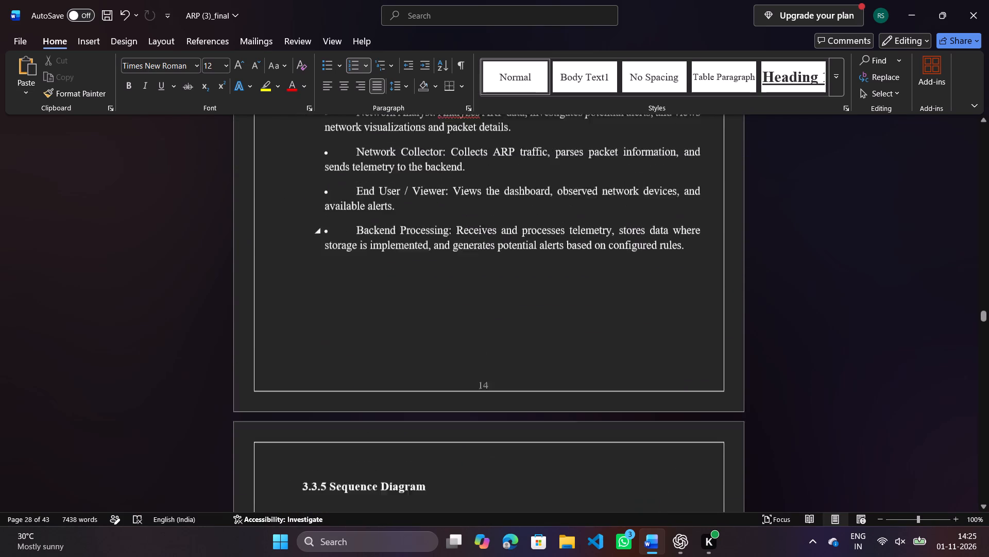
{"action": "scroll", "coordinate": [434, 313], "scroll_direction": "up", "scroll_amount": 1}
{"action": "scroll", "coordinate": [434, 313], "scroll_direction": "down", "scroll_amount": 3}
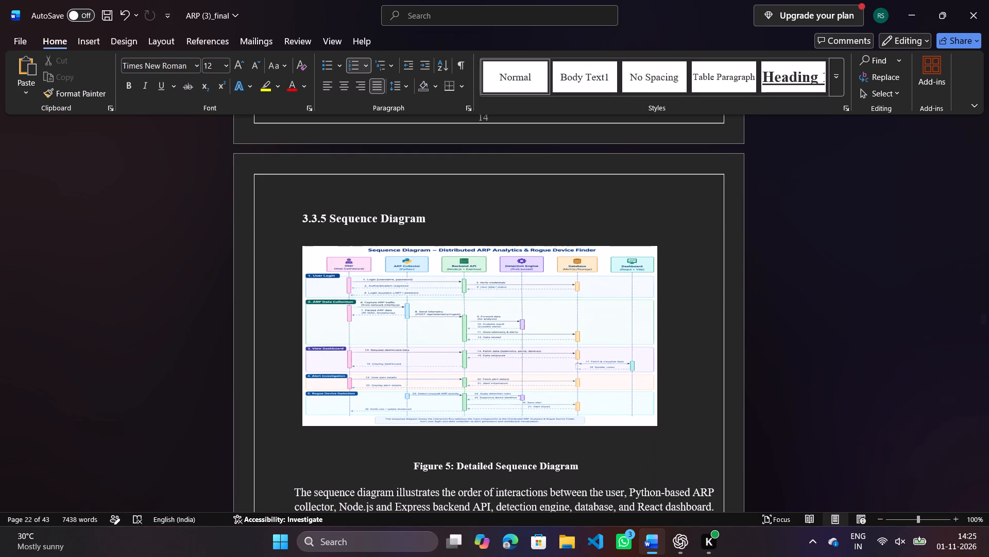
{"action": "scroll", "coordinate": [434, 313], "scroll_direction": "down", "scroll_amount": 1}
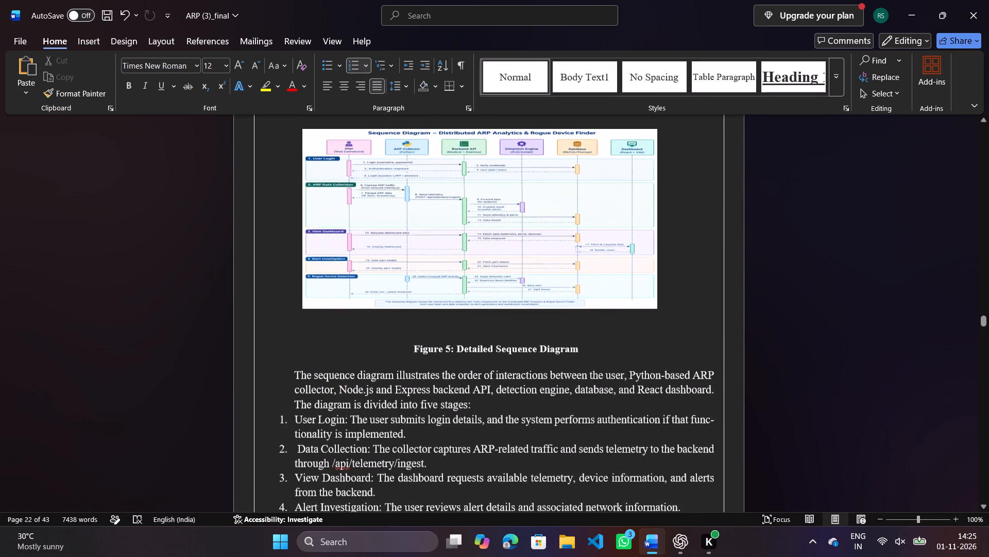
{"action": "scroll", "coordinate": [434, 313], "scroll_direction": "down", "scroll_amount": 2}
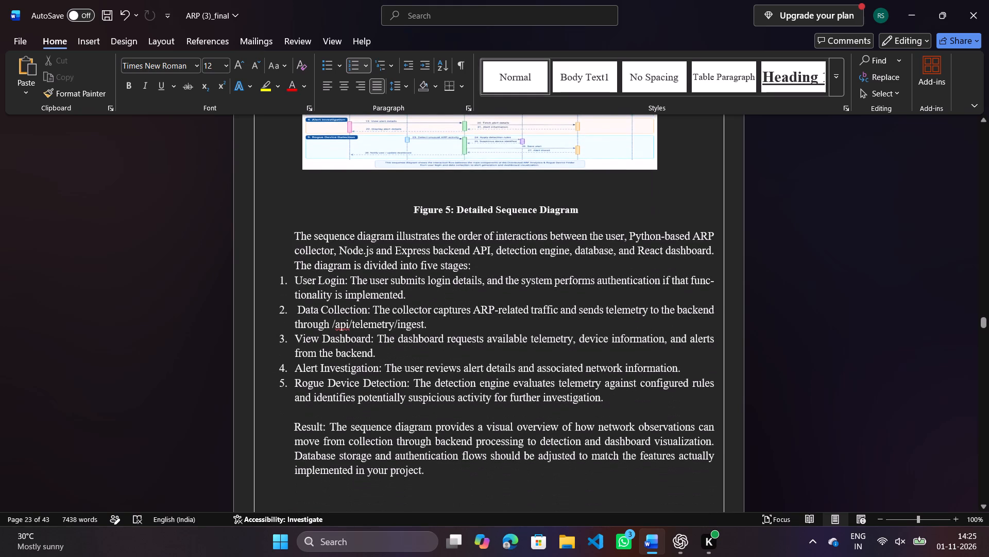
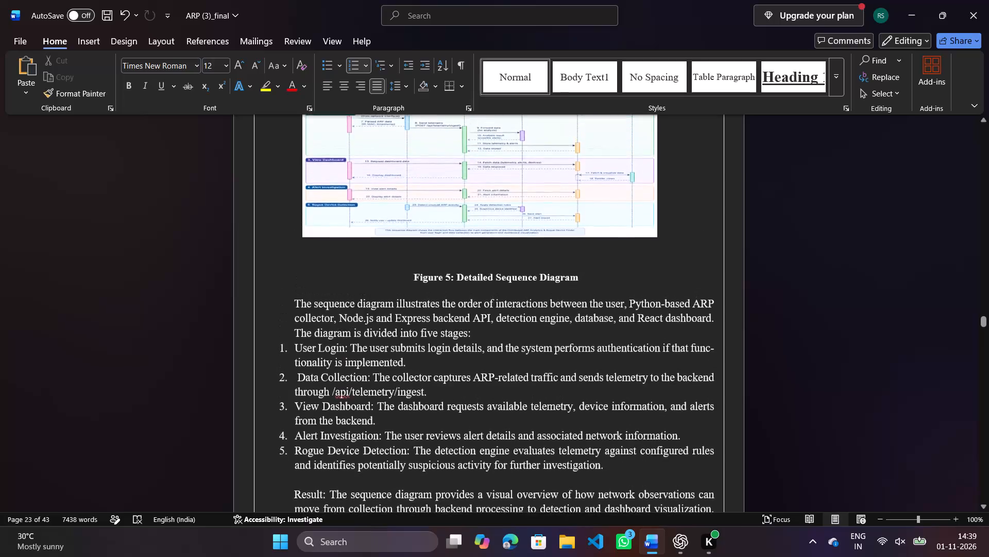
Examine the 3.3.6 Activity Diagram section, including the Figure 6 diagram, its numbered explanation and the result paragraph.
{"action": "scroll", "coordinate": [442, 292], "scroll_direction": "up", "scroll_amount": 1}
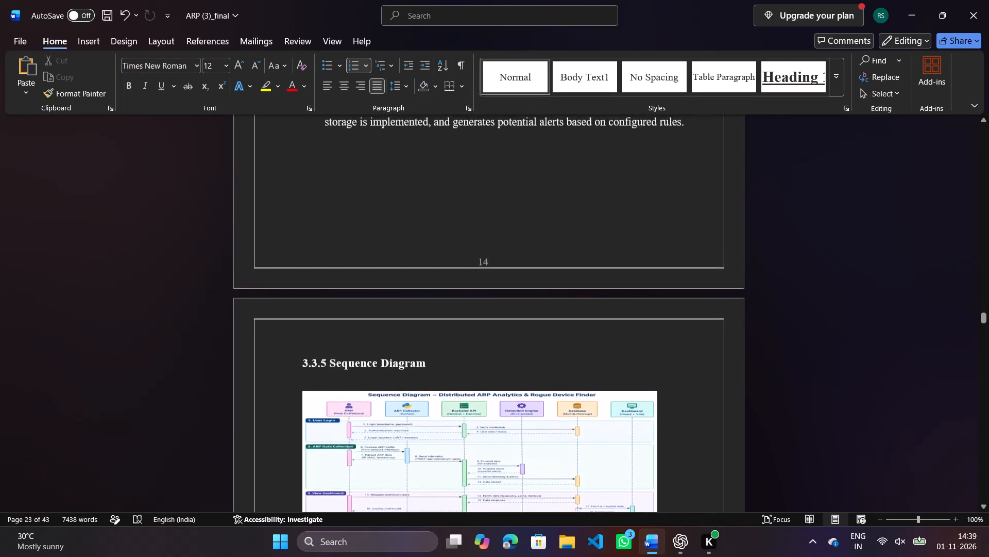
{"action": "scroll", "coordinate": [442, 292], "scroll_direction": "up", "scroll_amount": 1}
{"action": "scroll", "coordinate": [442, 292], "scroll_direction": "down", "scroll_amount": 2}
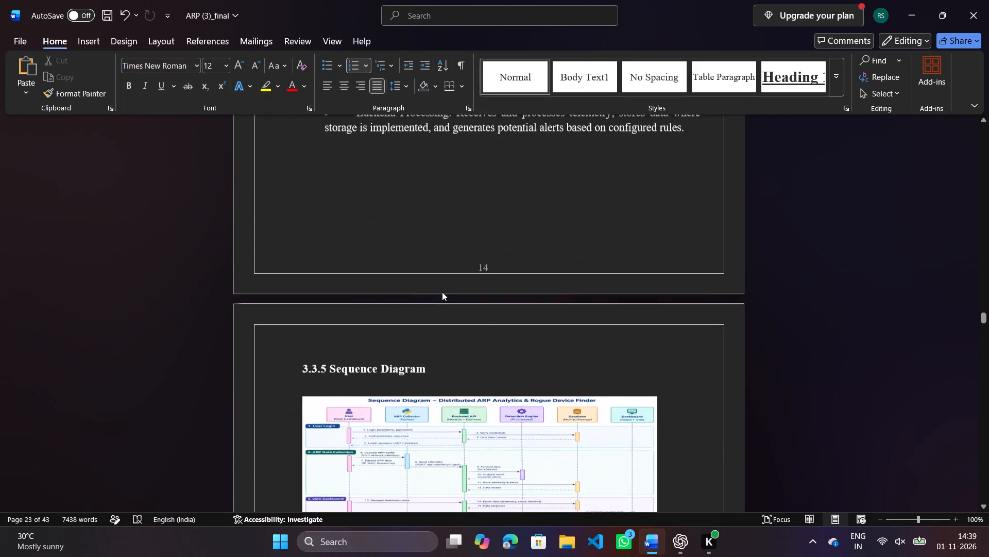
{"action": "scroll", "coordinate": [442, 292], "scroll_direction": "down", "scroll_amount": 3}
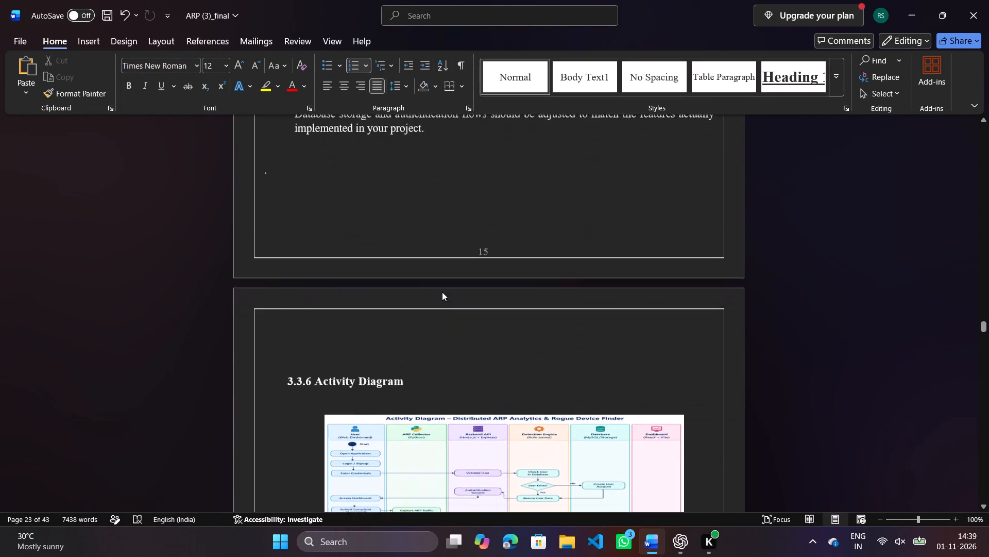
{"action": "scroll", "coordinate": [442, 292], "scroll_direction": "down", "scroll_amount": 3}
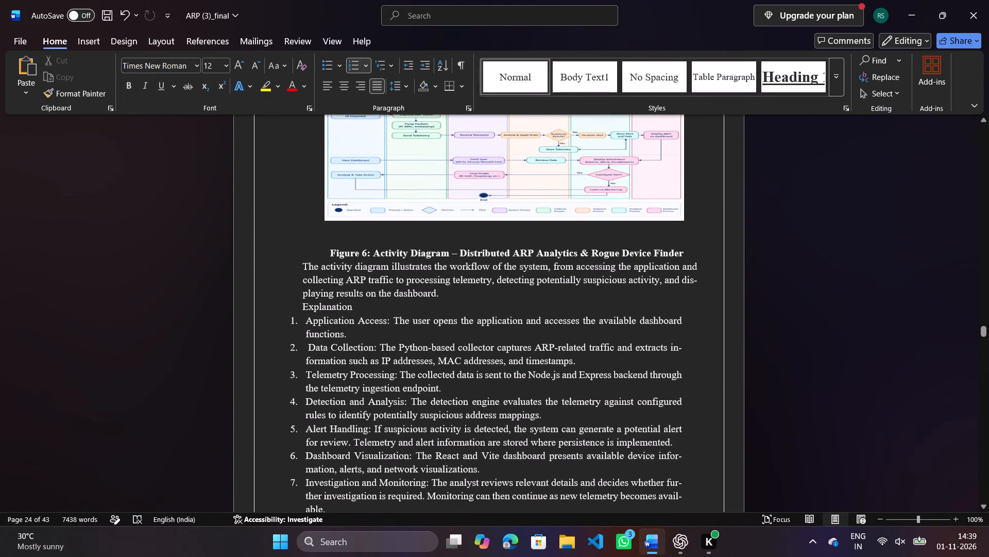
{"action": "scroll", "coordinate": [442, 292], "scroll_direction": "down", "scroll_amount": 2}
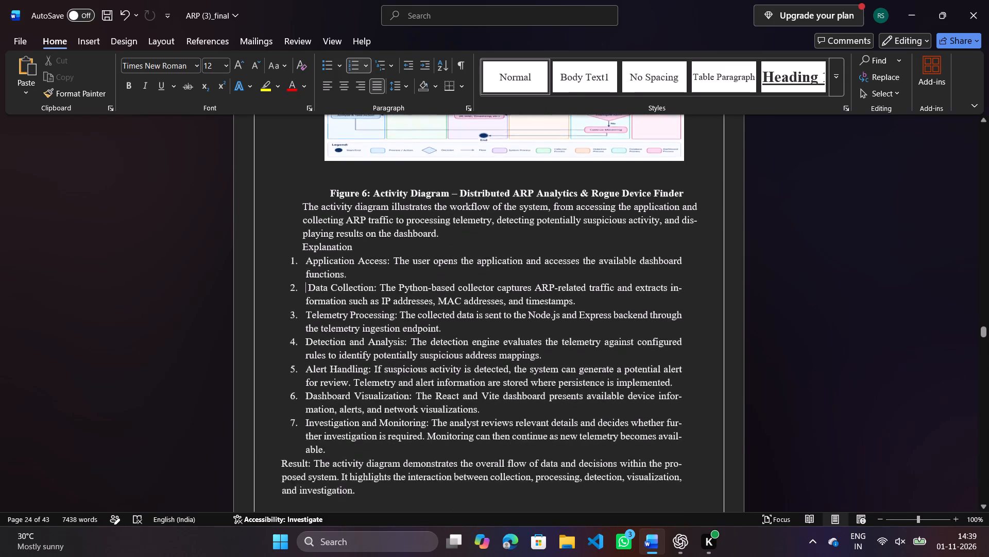
{"action": "scroll", "coordinate": [442, 292], "scroll_direction": "down", "scroll_amount": 1}
{"action": "scroll", "coordinate": [442, 292], "scroll_direction": "up", "scroll_amount": 1}
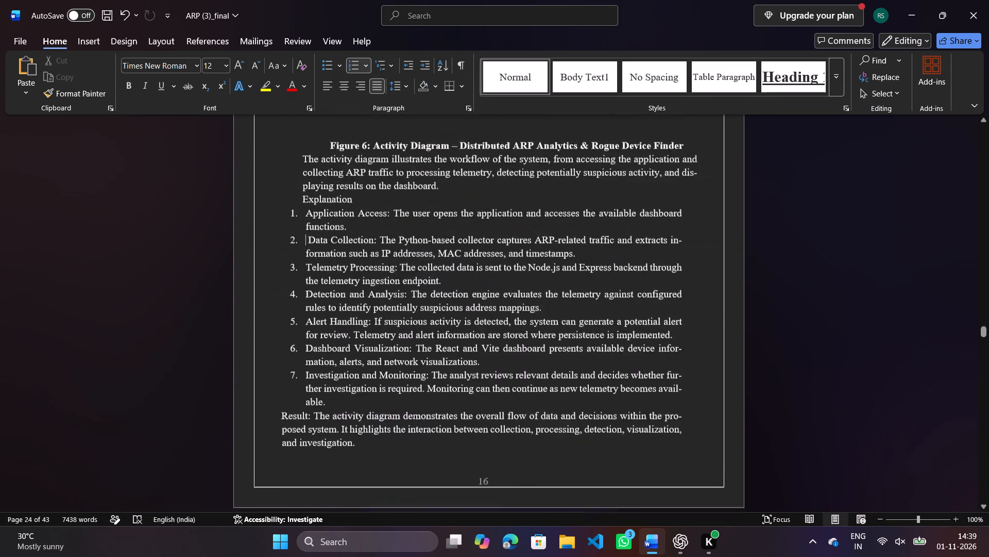
{"action": "scroll", "coordinate": [442, 292], "scroll_direction": "up", "scroll_amount": 1}
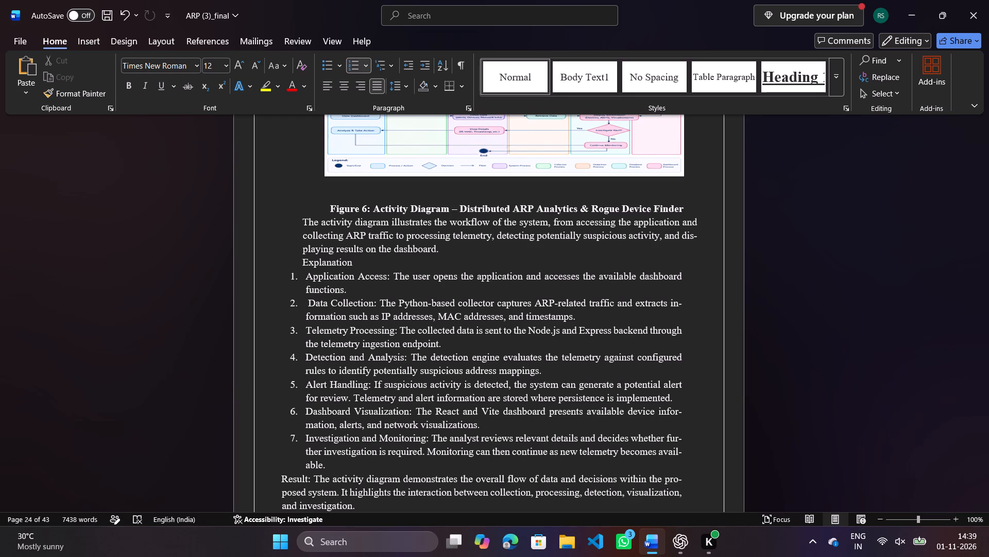
{"action": "scroll", "coordinate": [390, 280], "scroll_direction": "down", "scroll_amount": 1}
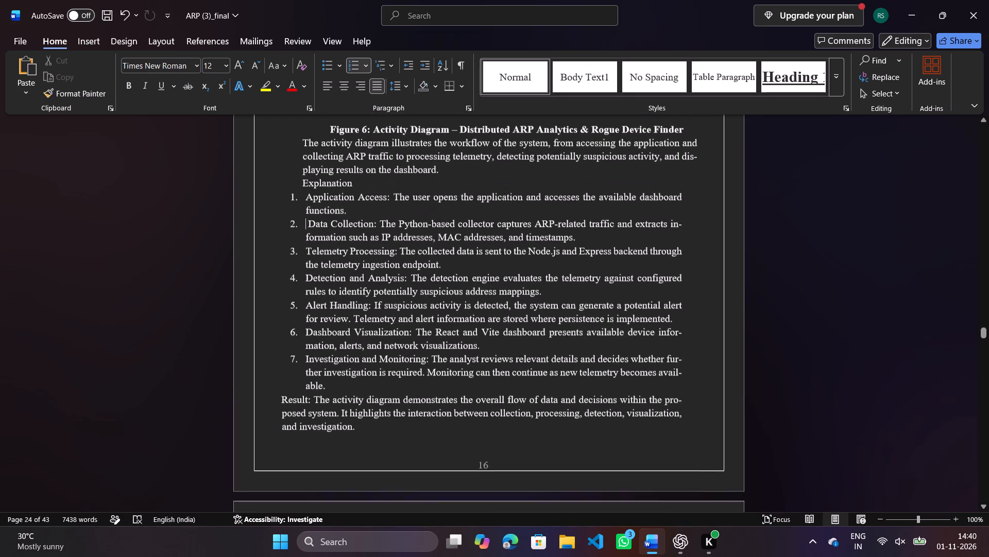
Review the Chapter 4 coding blocks, covering the App.tst and Main.tst listings, up to section 4.2 Test Case Study.
{"action": "scroll", "coordinate": [390, 280], "scroll_direction": "down", "scroll_amount": 4}
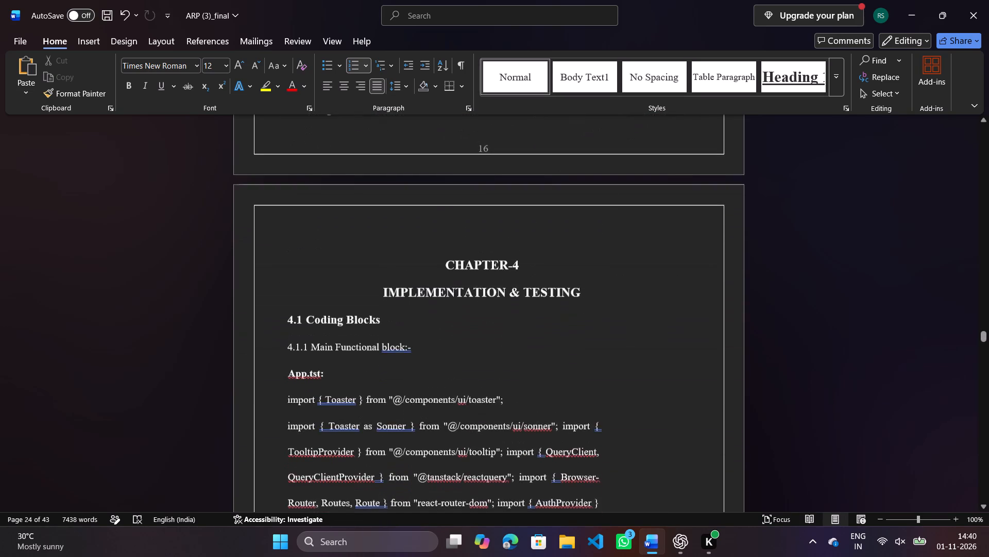
{"action": "scroll", "coordinate": [390, 280], "scroll_direction": "down", "scroll_amount": 2}
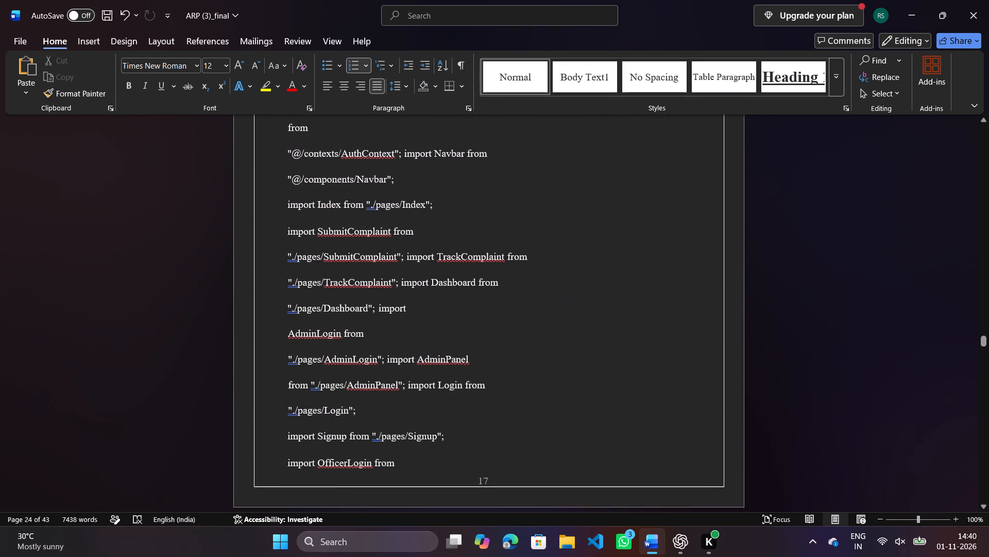
{"action": "scroll", "coordinate": [390, 280], "scroll_direction": "down", "scroll_amount": 3}
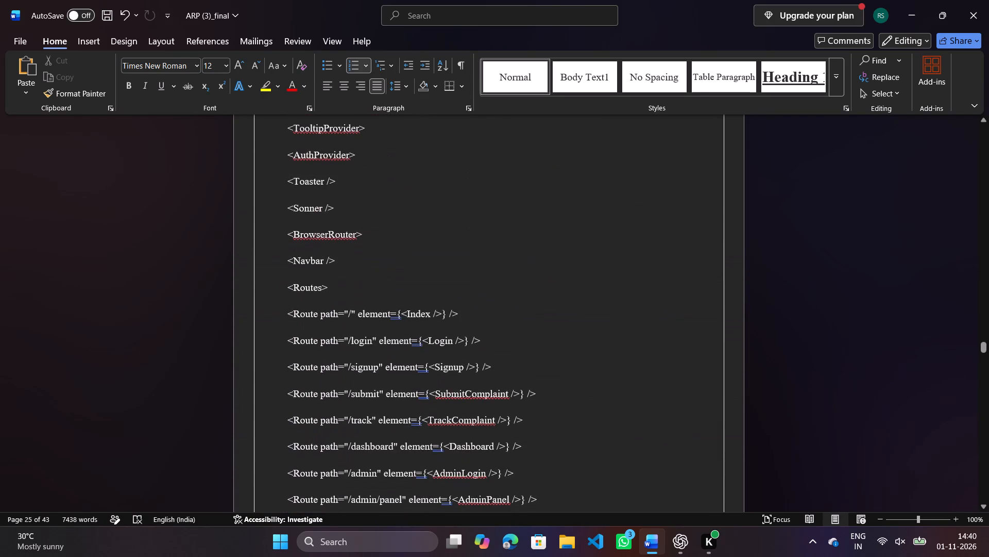
{"action": "scroll", "coordinate": [390, 280], "scroll_direction": "down", "scroll_amount": 3}
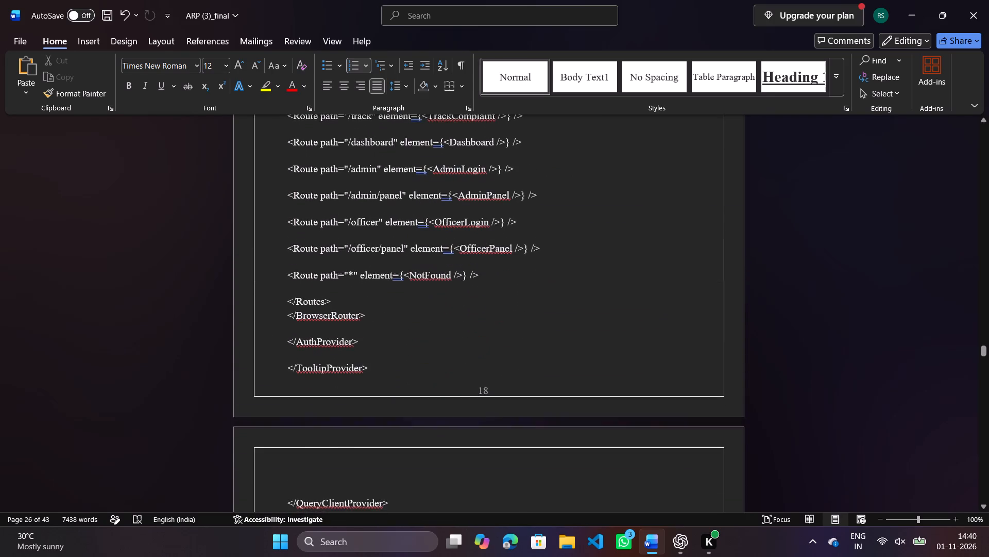
{"action": "scroll", "coordinate": [390, 280], "scroll_direction": "down", "scroll_amount": 4}
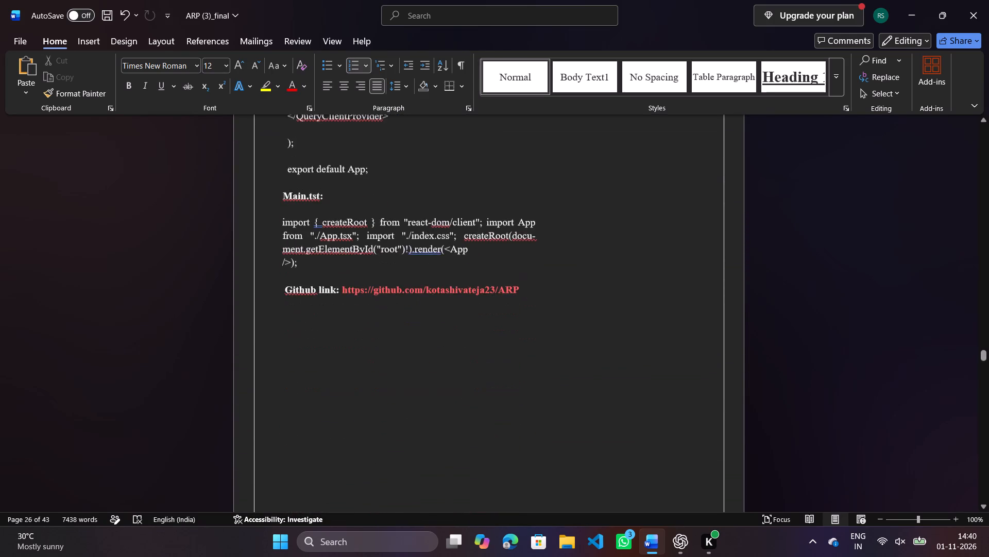
{"action": "scroll", "coordinate": [390, 280], "scroll_direction": "down", "scroll_amount": 2}
{"action": "scroll", "coordinate": [390, 280], "scroll_direction": "up", "scroll_amount": 1}
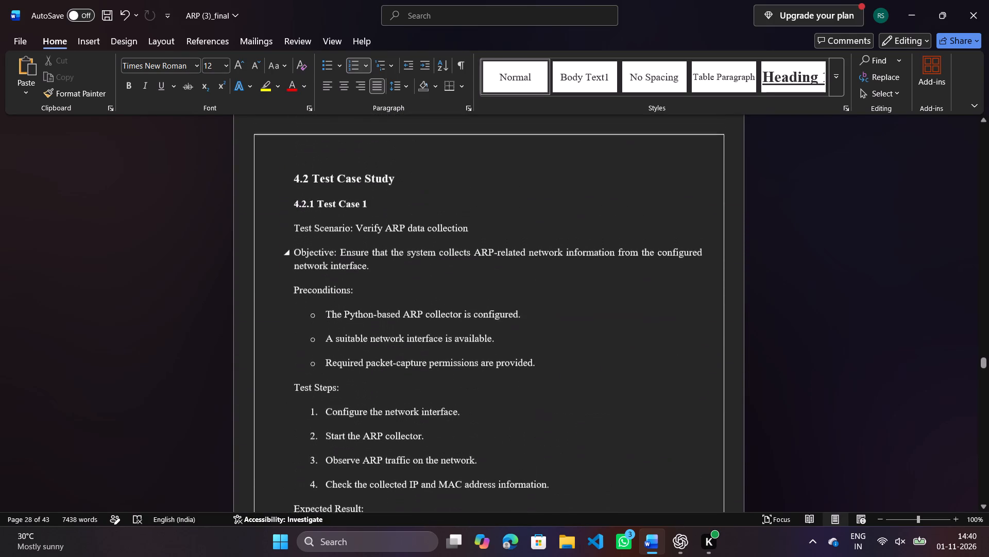
{"action": "scroll", "coordinate": [390, 280], "scroll_direction": "up", "scroll_amount": 1}
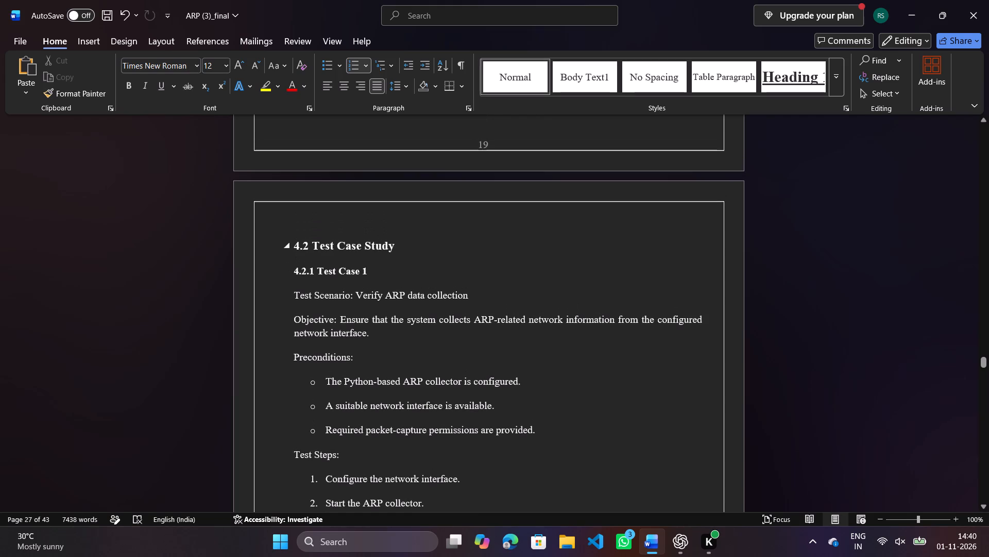
{"action": "left_click_drag", "start_coordinate": [295, 244], "coordinate": [473, 481]}
{"action": "scroll", "coordinate": [413, 416], "scroll_direction": "up", "scroll_amount": 1}
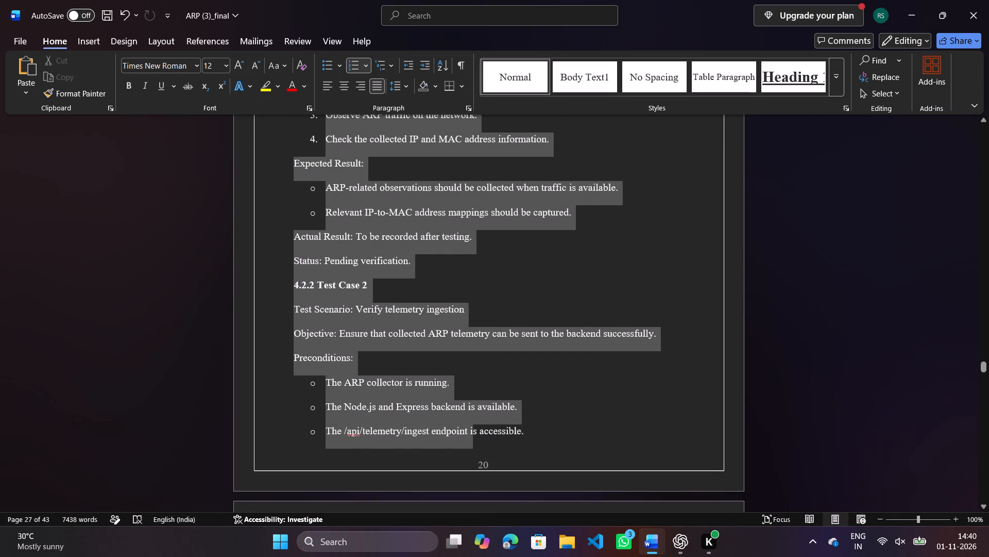
{"action": "left_click_drag", "start_coordinate": [473, 481], "coordinate": [532, 518]}
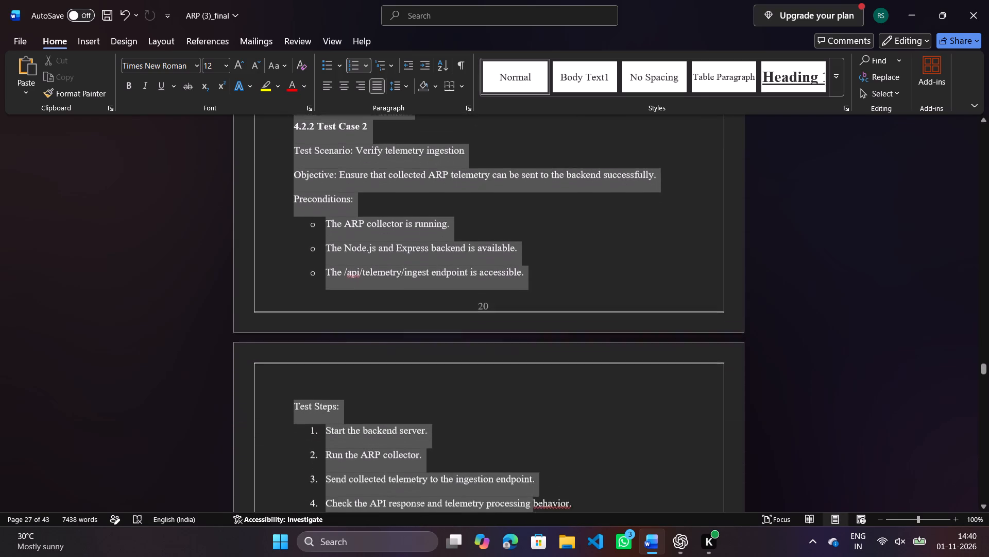
{"action": "left_click_drag", "start_coordinate": [532, 518], "coordinate": [543, 552]}
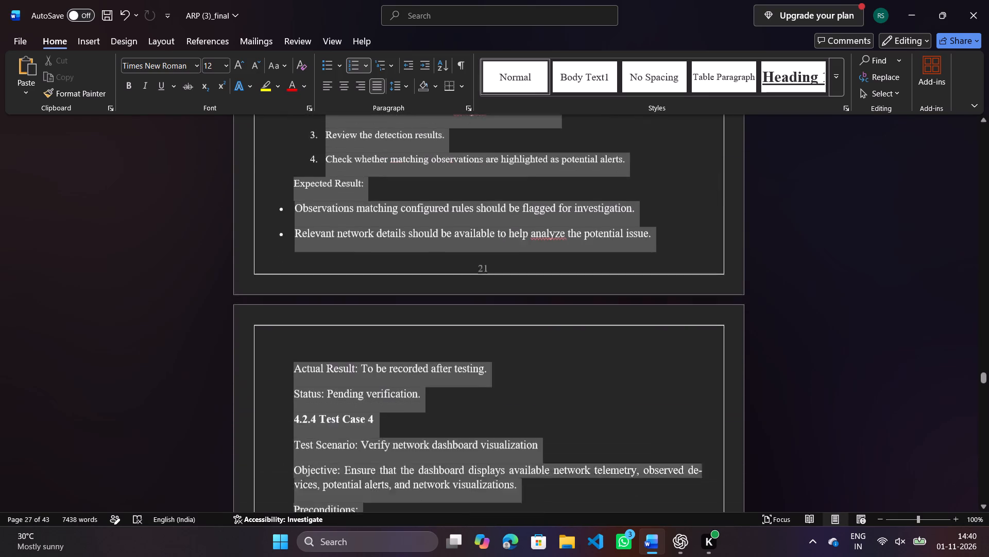
{"action": "left_click_drag", "start_coordinate": [543, 552], "coordinate": [583, 532]}
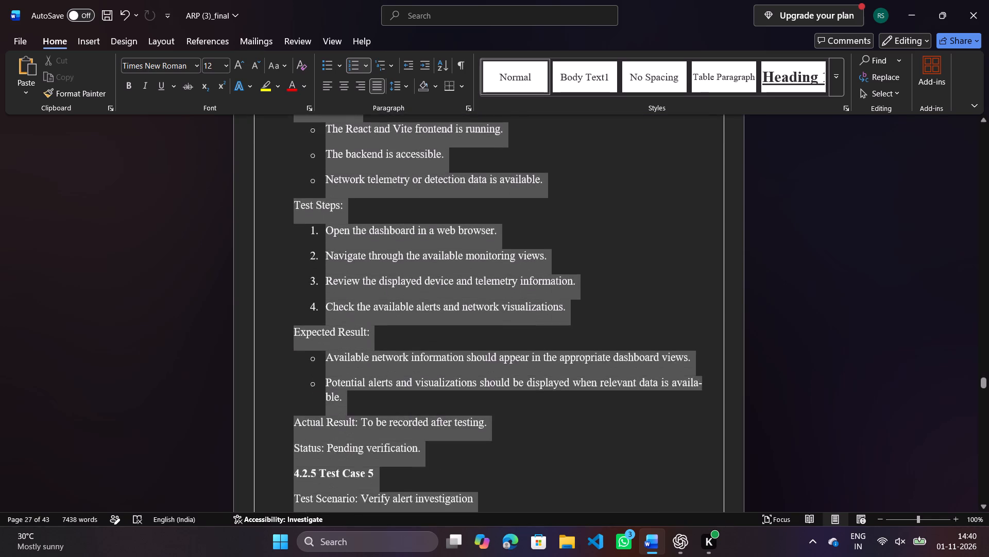
{"action": "left_click_drag", "start_coordinate": [583, 532], "coordinate": [567, 501]}
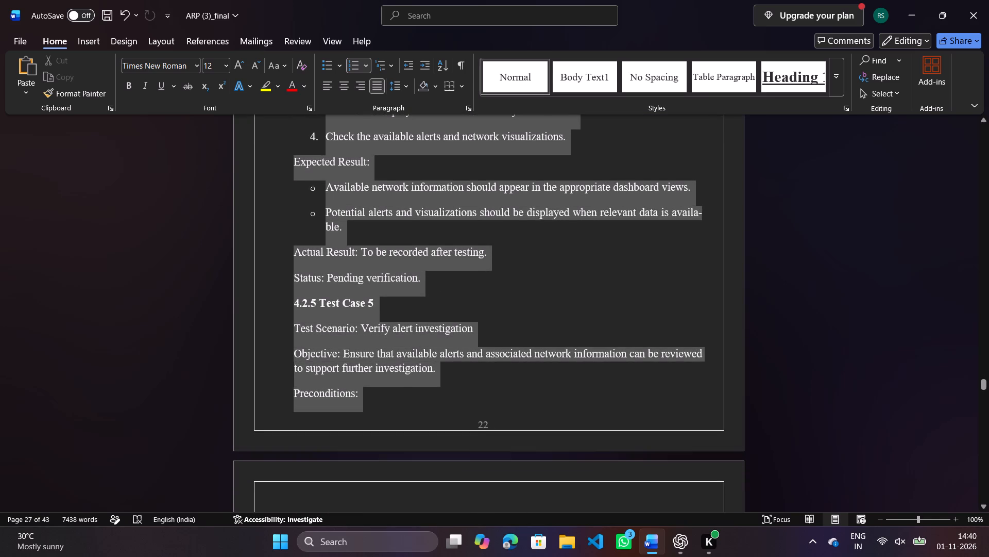
{"action": "left_click_drag", "start_coordinate": [567, 501], "coordinate": [554, 402]}
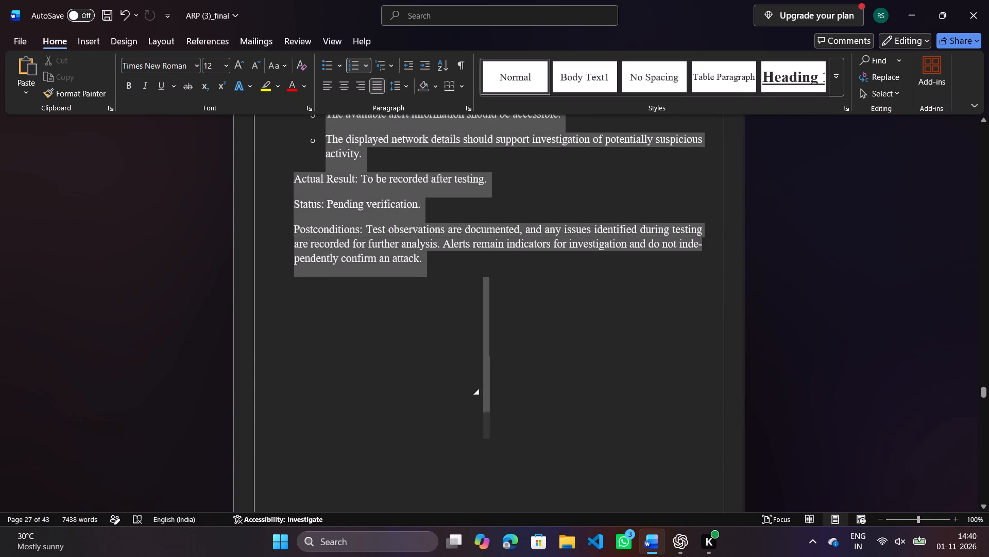
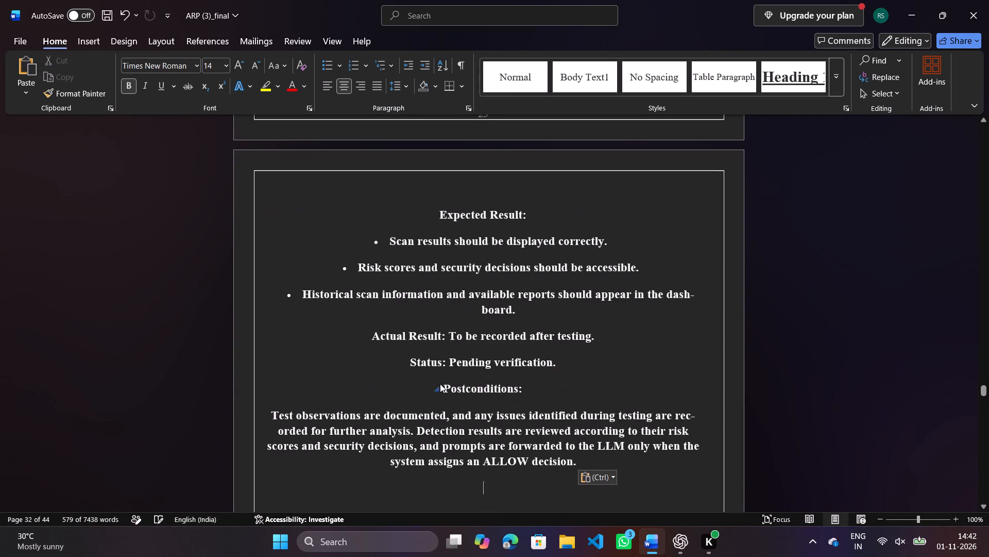
Remove bold from the entire pasted section, from the 4.2 Test Case Study heading through the final Postconditions paragraph.
{"action": "left_click_drag", "start_coordinate": [576, 459], "coordinate": [294, 129]}
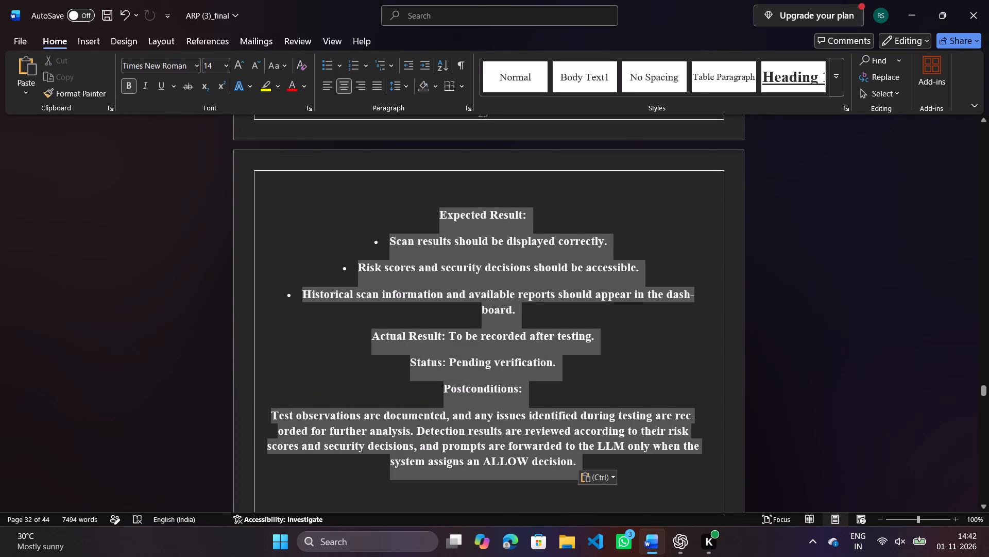
{"action": "left_click_drag", "start_coordinate": [294, 129], "coordinate": [304, 94]}
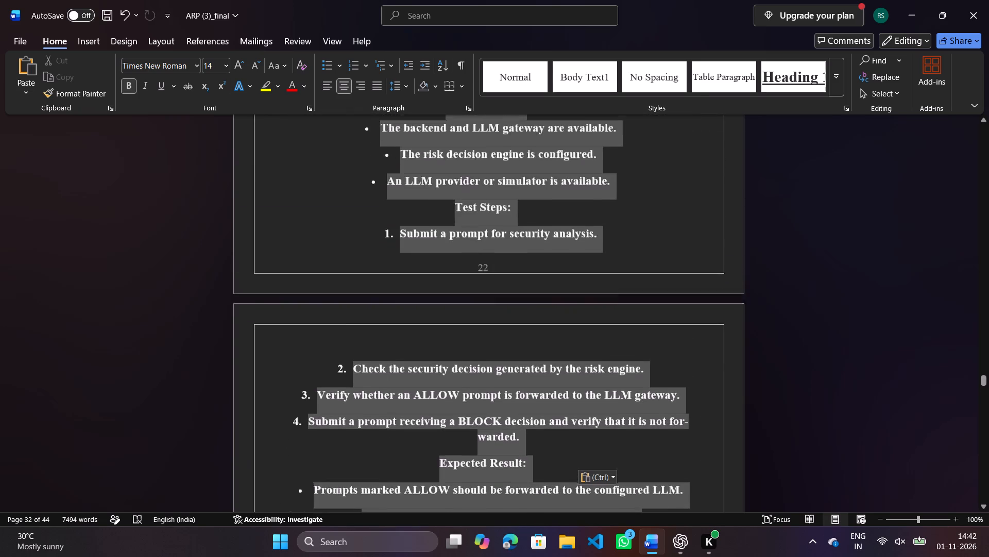
{"action": "left_click_drag", "start_coordinate": [304, 94], "coordinate": [319, 87]}
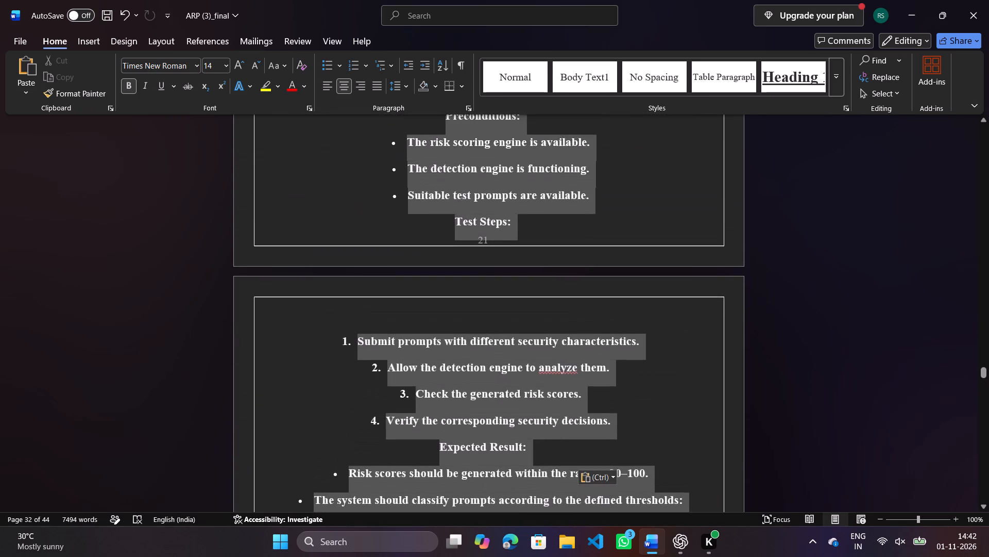
{"action": "left_click_drag", "start_coordinate": [319, 87], "coordinate": [315, 155]}
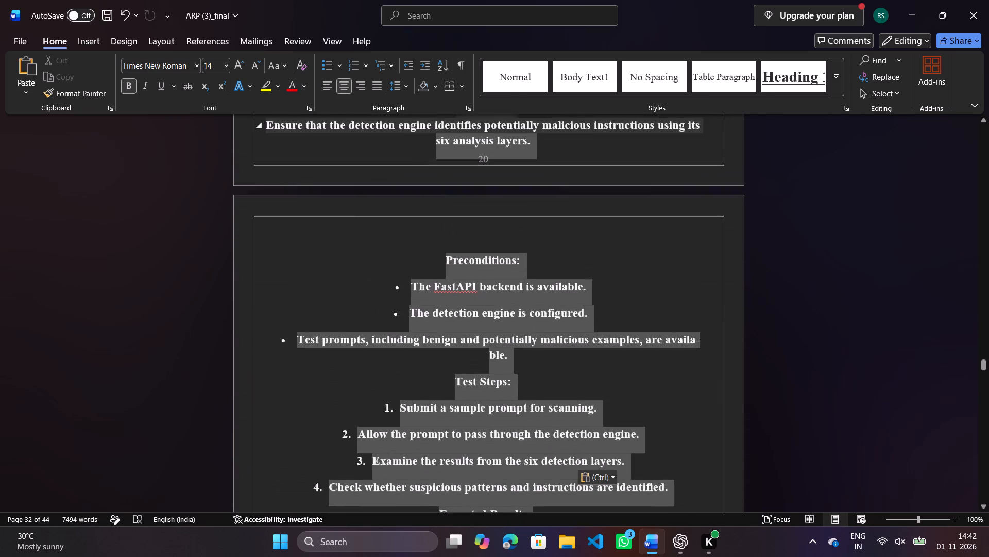
{"action": "left_click_drag", "start_coordinate": [315, 155], "coordinate": [325, 107]}
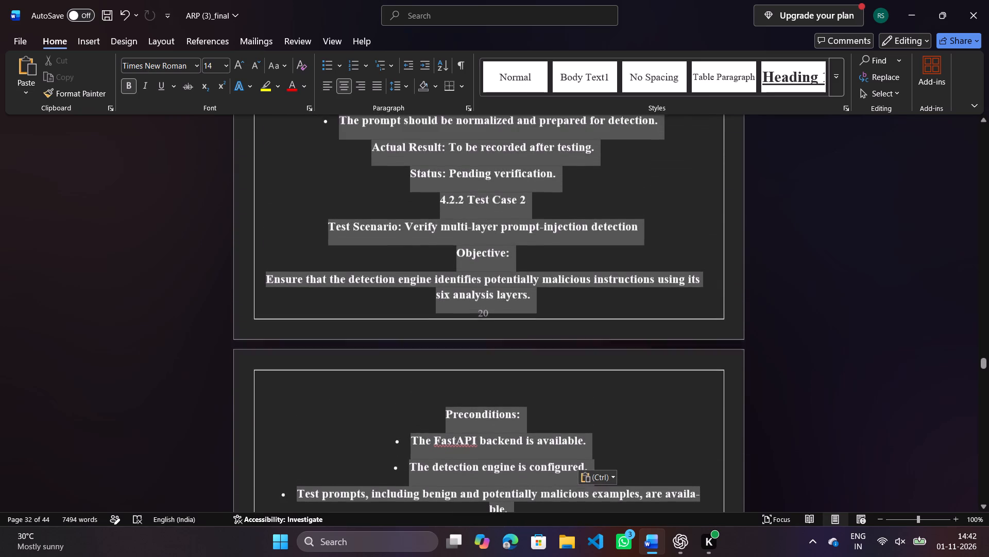
{"action": "left_click_drag", "start_coordinate": [325, 107], "coordinate": [323, 104]}
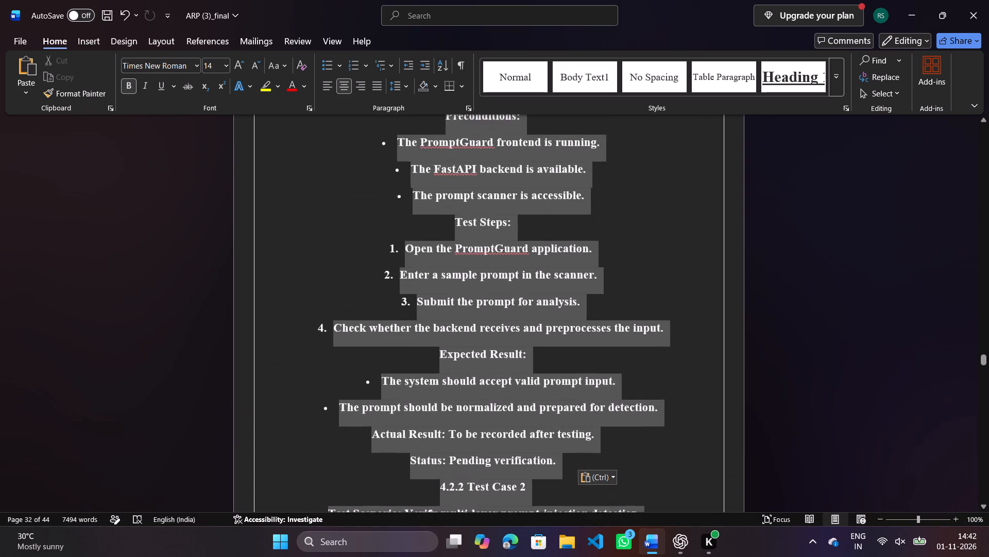
{"action": "left_click_drag", "start_coordinate": [323, 104], "coordinate": [317, 139]}
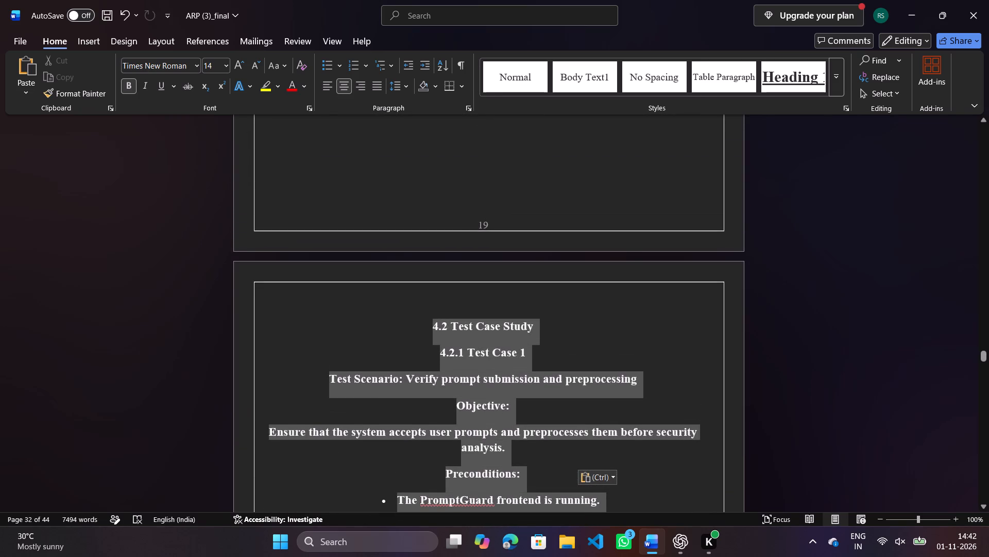
{"action": "left_click_drag", "start_coordinate": [317, 139], "coordinate": [324, 156]}
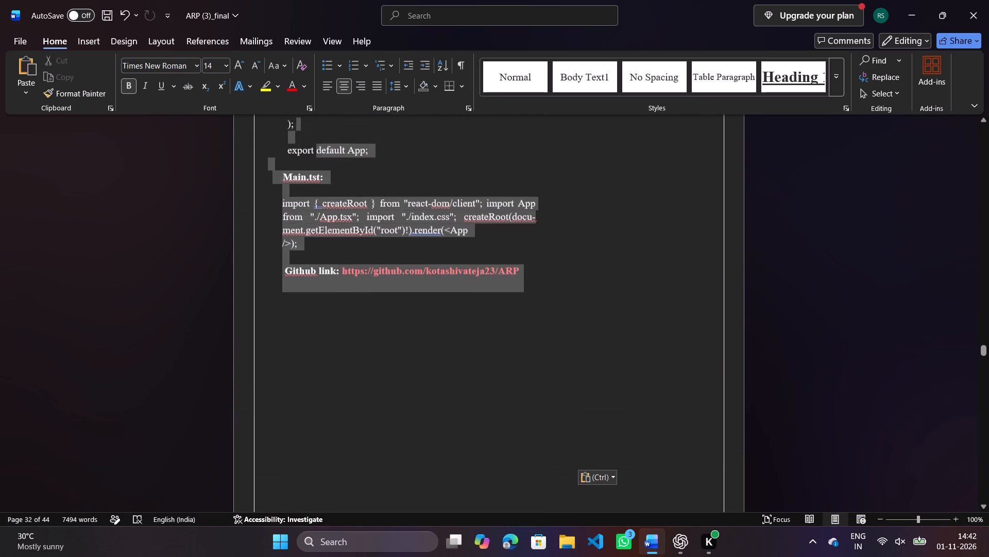
{"action": "left_click_drag", "start_coordinate": [324, 156], "coordinate": [317, 515]}
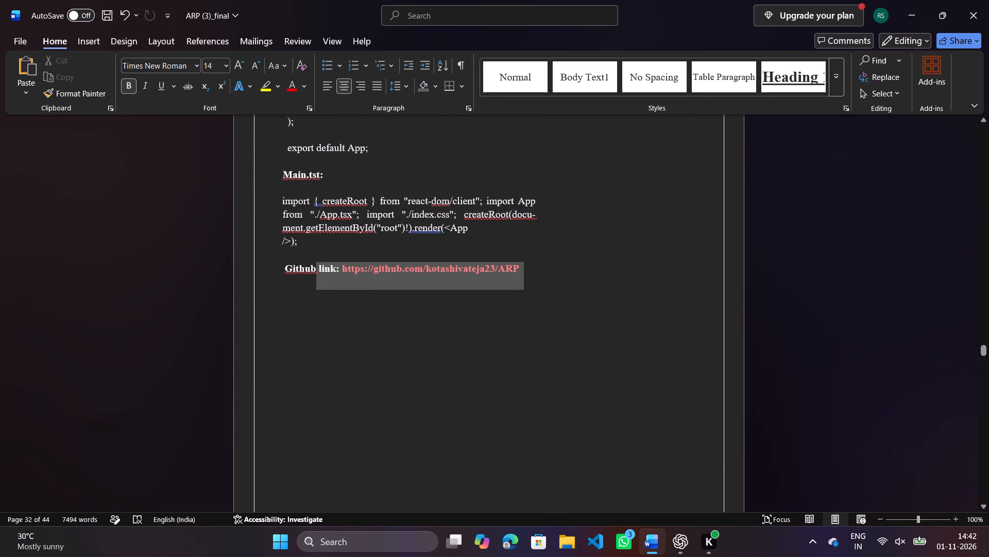
{"action": "left_click_drag", "start_coordinate": [317, 515], "coordinate": [275, 165]}
{"action": "scroll", "coordinate": [281, 172], "scroll_direction": "down", "scroll_amount": 1}
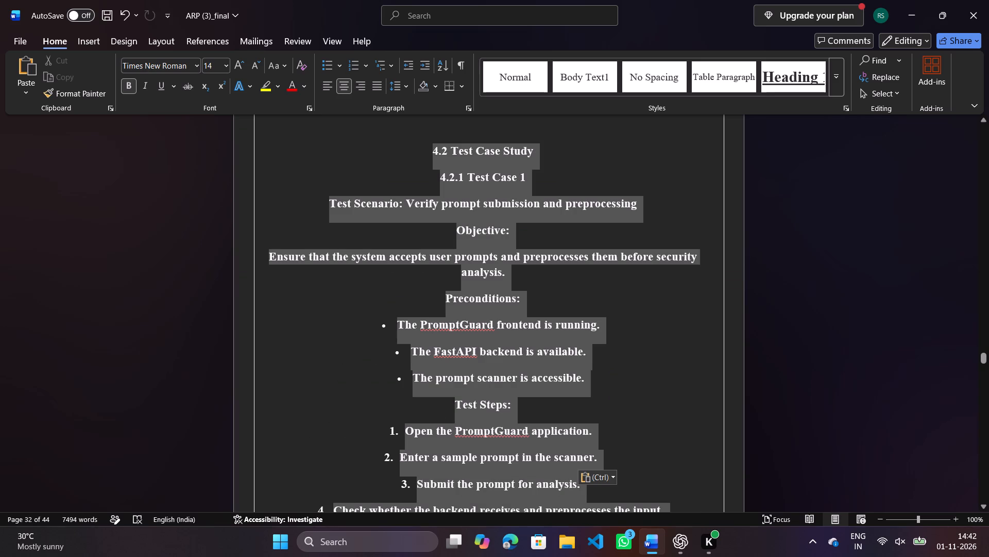
{"action": "left_click_drag", "start_coordinate": [275, 165], "coordinate": [275, 164]}
{"action": "scroll", "coordinate": [275, 165], "scroll_direction": "down", "scroll_amount": 1}
{"action": "scroll", "coordinate": [275, 164], "scroll_direction": "left", "scroll_amount": 1}
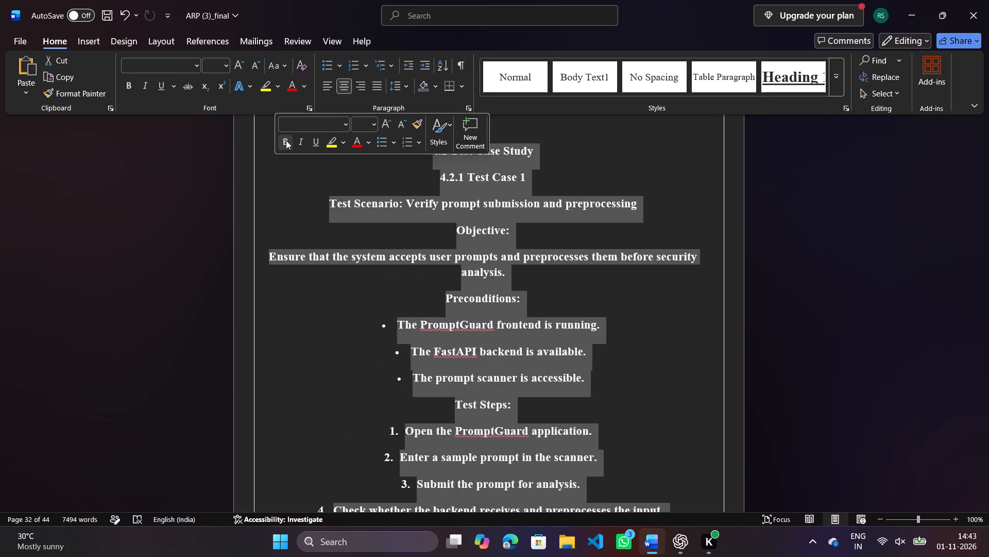
{"action": "left_click", "coordinate": [286, 140]}
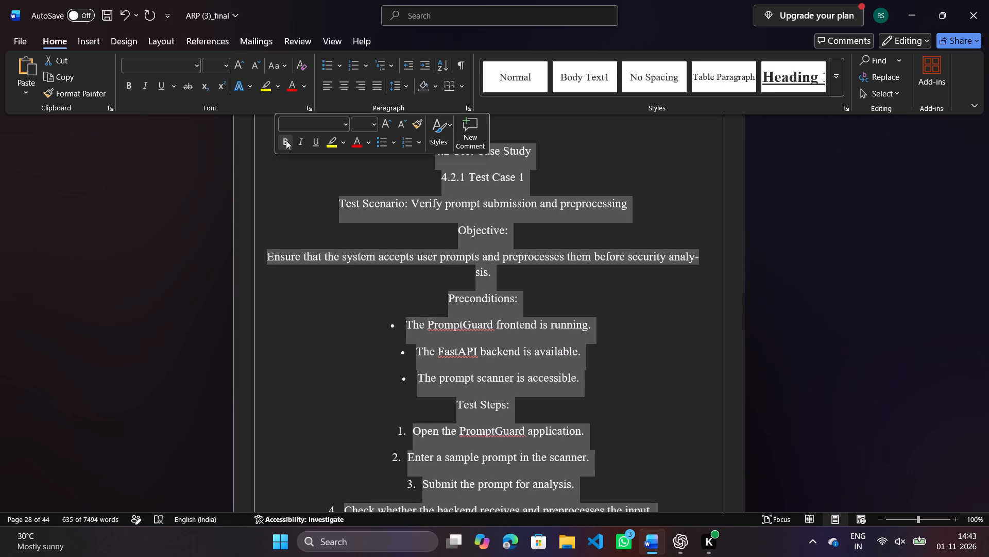
Set the font size of the whole pasted 4.2 Test Case Study section to 12.
{"action": "left_click", "coordinate": [376, 122]}
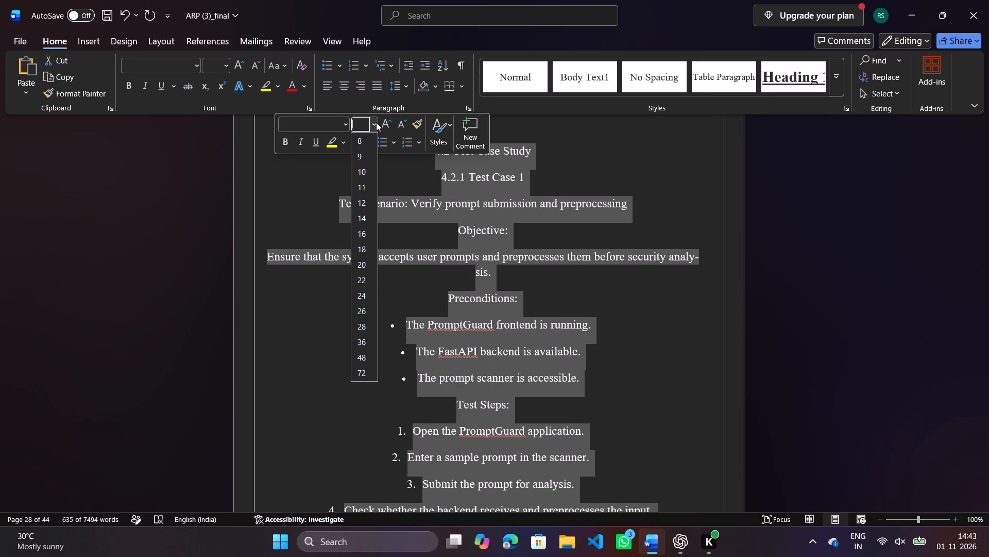
{"action": "left_click", "coordinate": [368, 203]}
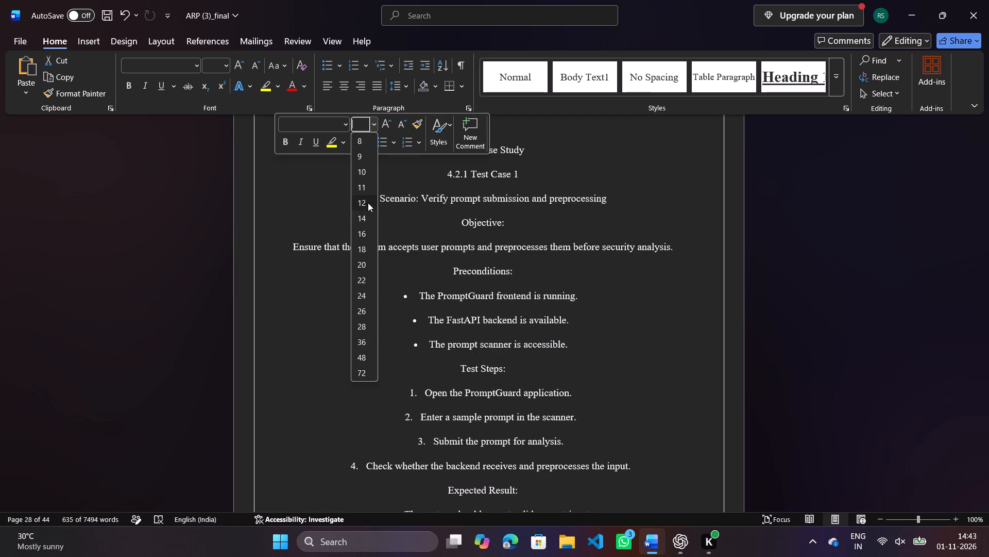
{"action": "left_click", "coordinate": [314, 202]}
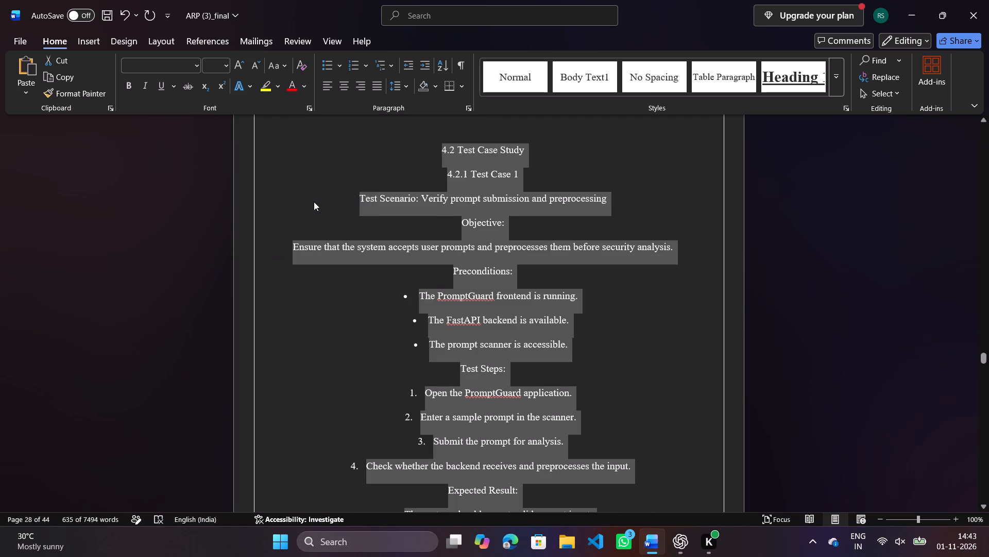
Undo the last font size change and set the whole pasted 4.2 Test Case Study section to size 12 again.
{"action": "scroll", "coordinate": [397, 204], "scroll_direction": "up", "scroll_amount": 1}
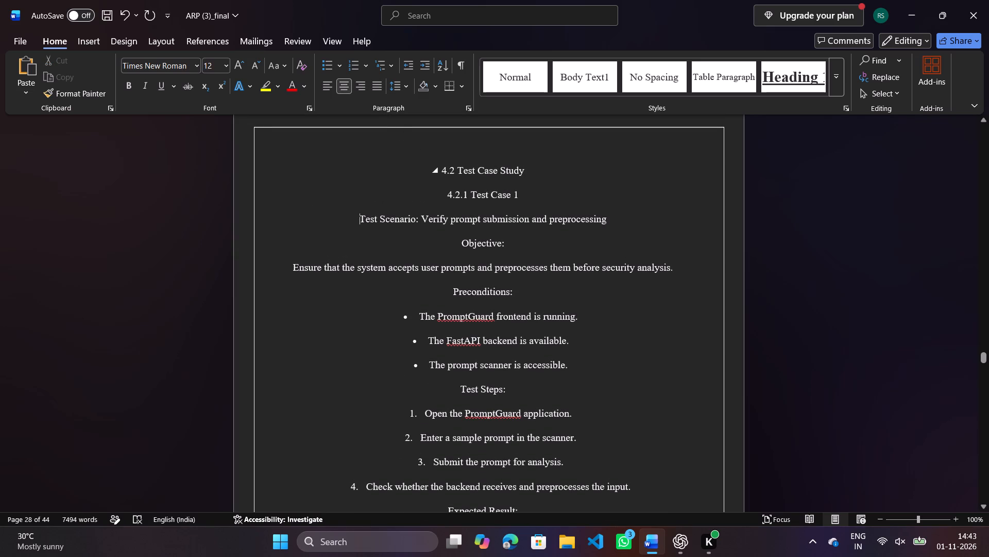
{"action": "key", "text": "ctrl+z"}
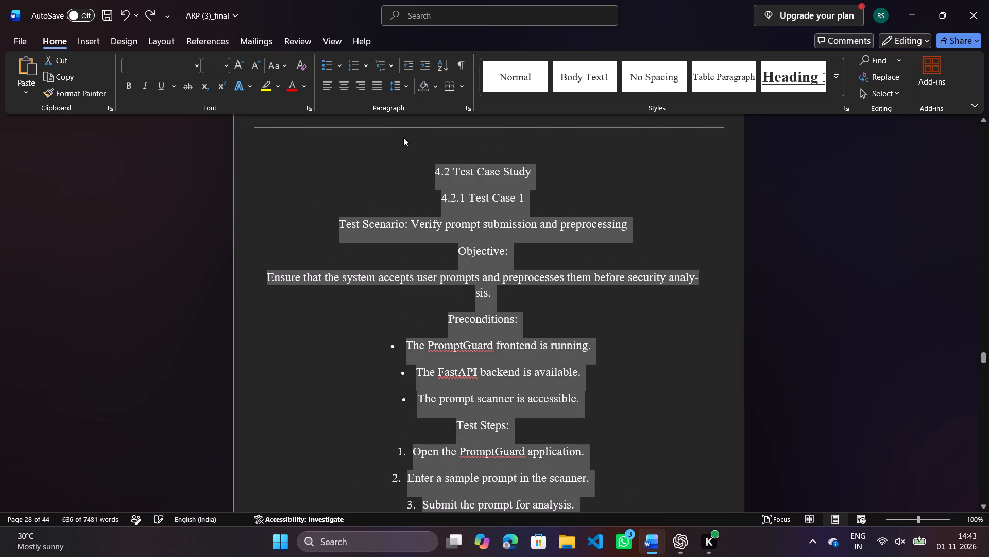
{"action": "left_click", "coordinate": [228, 63]}
{"action": "left_click", "coordinate": [212, 144]}
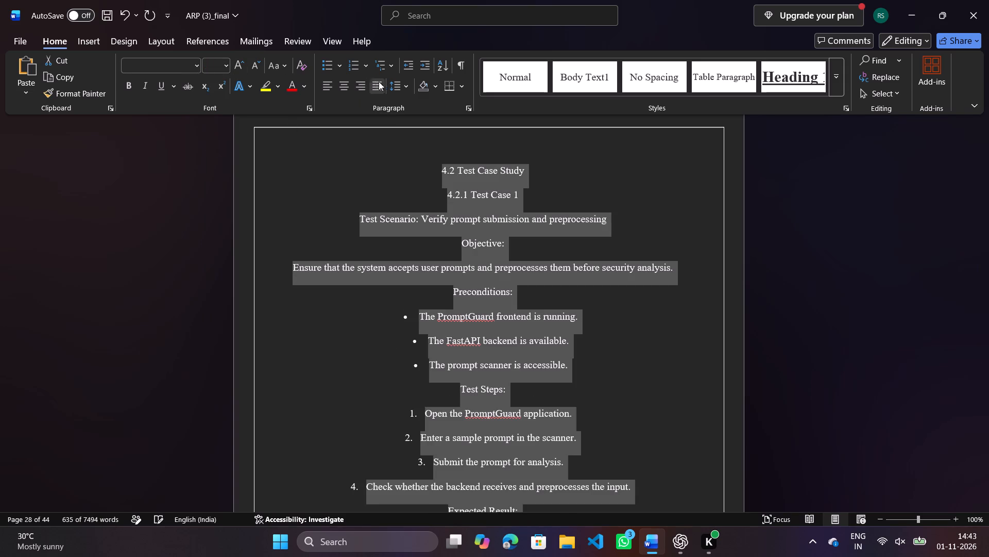
Justify the whole pasted 4.2 Test Case Study section and slightly increase its line spacing.
{"action": "left_click", "coordinate": [372, 80]}
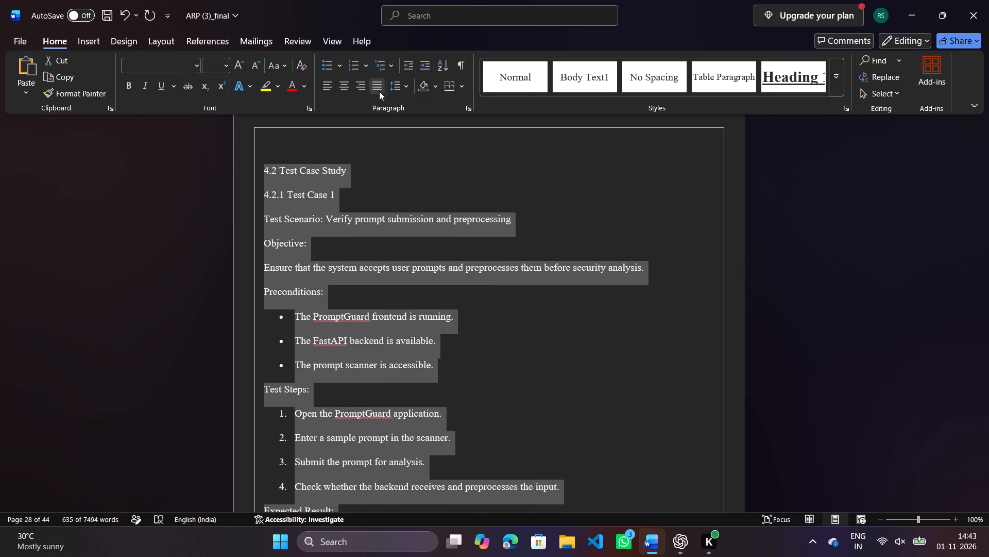
{"action": "left_click", "coordinate": [379, 91]}
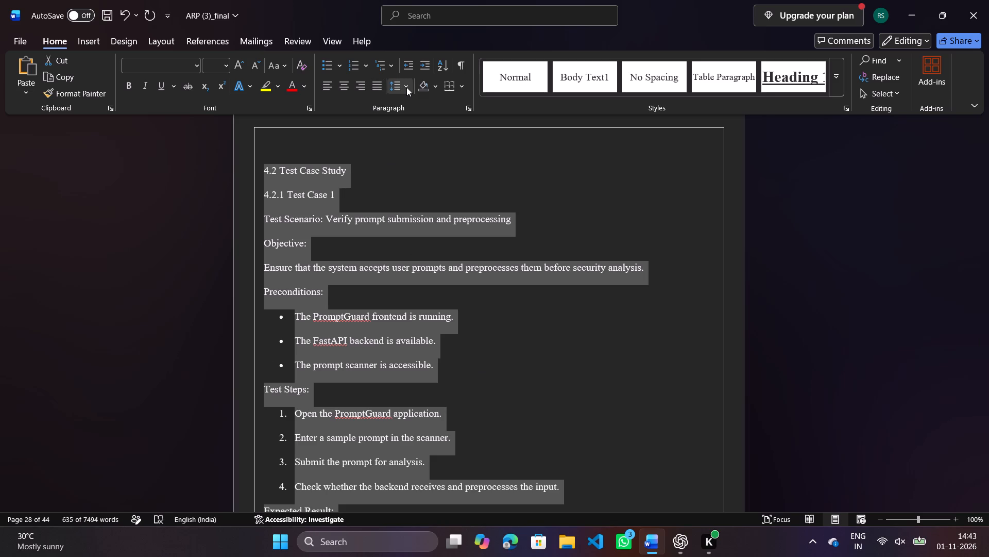
{"action": "left_click", "coordinate": [406, 87]}
{"action": "left_click", "coordinate": [415, 122]}
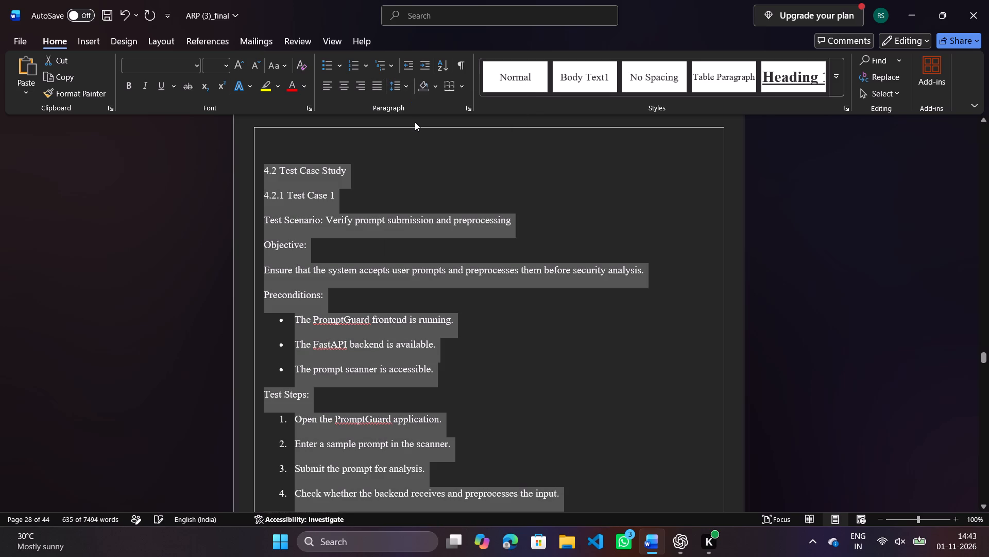
{"action": "left_click", "coordinate": [375, 85]}
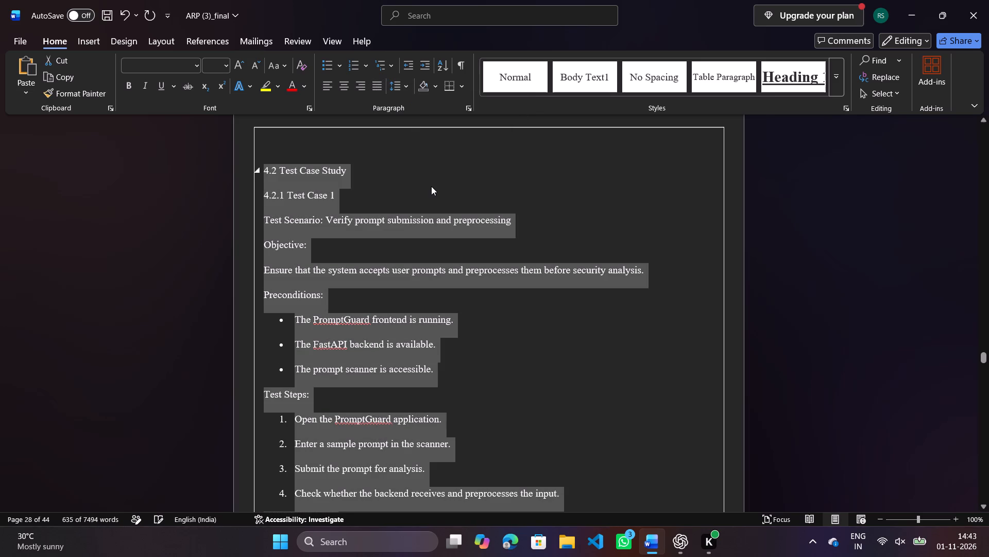
{"action": "left_click", "coordinate": [431, 186]}
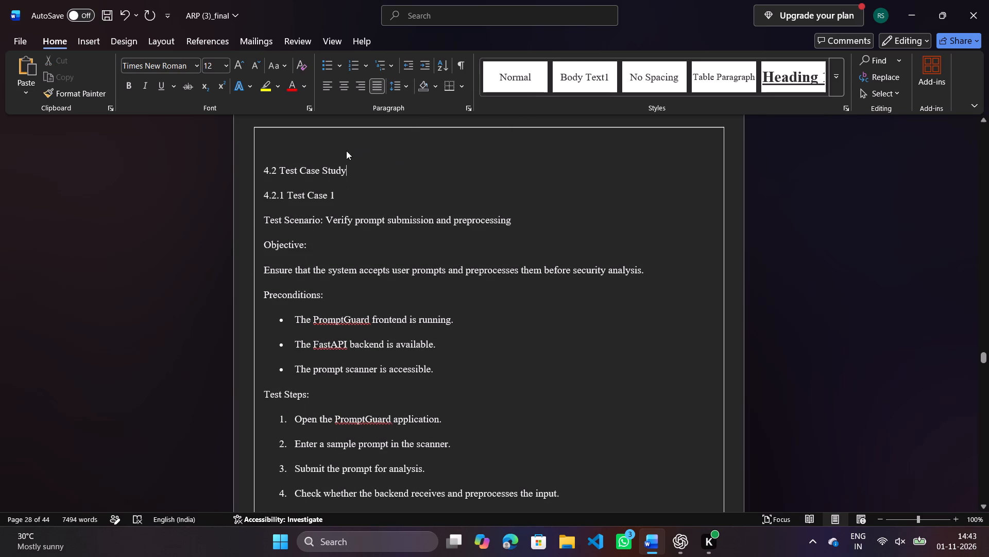
Make the 4.2 Test Case Study heading and the 4.2.1 Test Case 1 subheading bold.
{"action": "left_click_drag", "start_coordinate": [349, 171], "coordinate": [270, 176]}
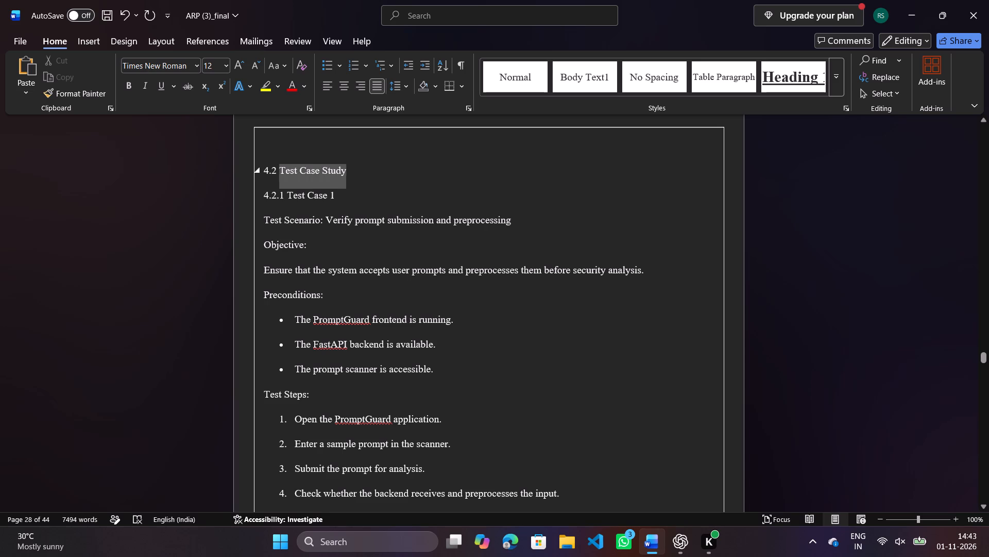
{"action": "left_click_drag", "start_coordinate": [270, 176], "coordinate": [249, 174]}
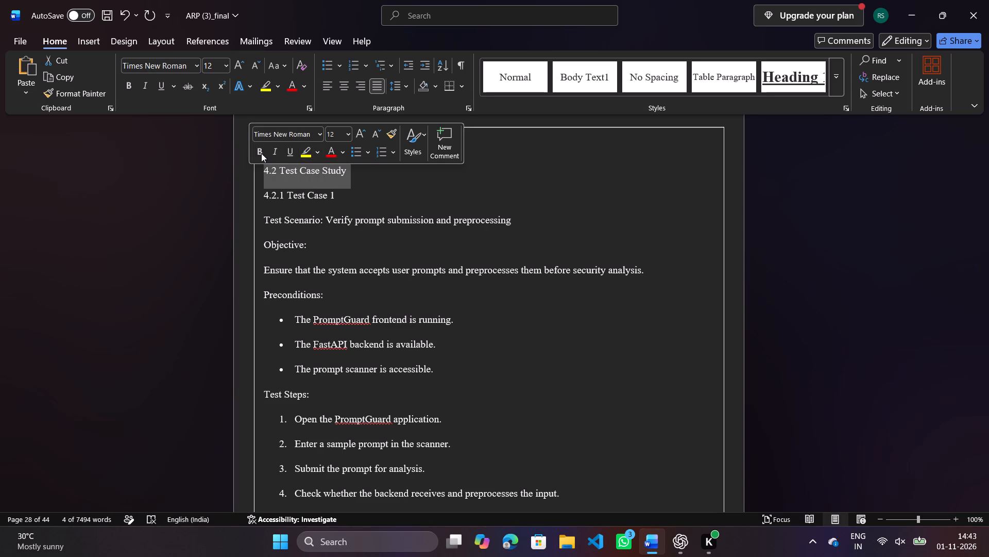
{"action": "left_click", "coordinate": [256, 149]}
{"action": "left_click_drag", "start_coordinate": [337, 195], "coordinate": [308, 197]}
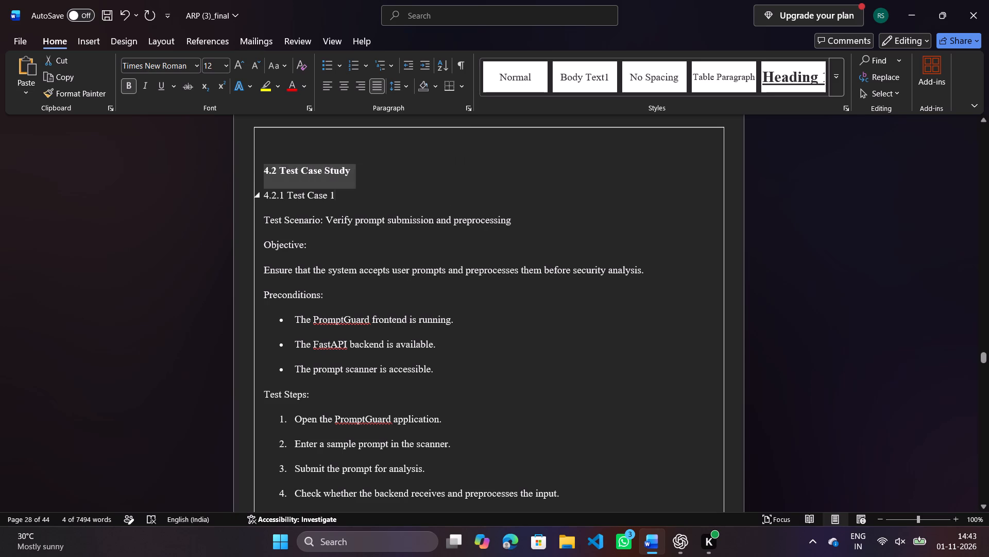
{"action": "left_click_drag", "start_coordinate": [308, 197], "coordinate": [253, 197]}
{"action": "left_click", "coordinate": [259, 177]}
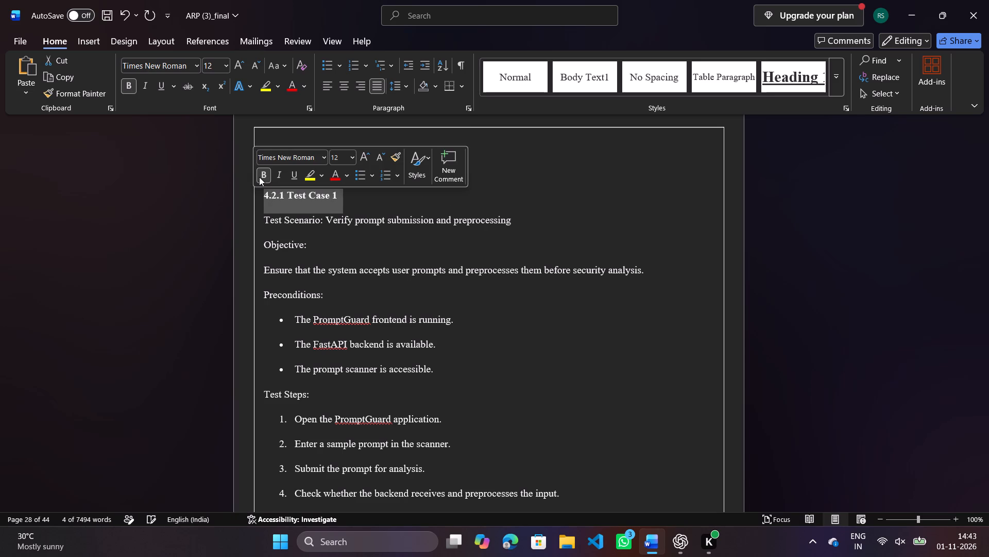
Make the Objective: label under Test Case 1 bold.
{"action": "left_click_drag", "start_coordinate": [310, 244], "coordinate": [247, 253]}
{"action": "left_click", "coordinate": [252, 238]}
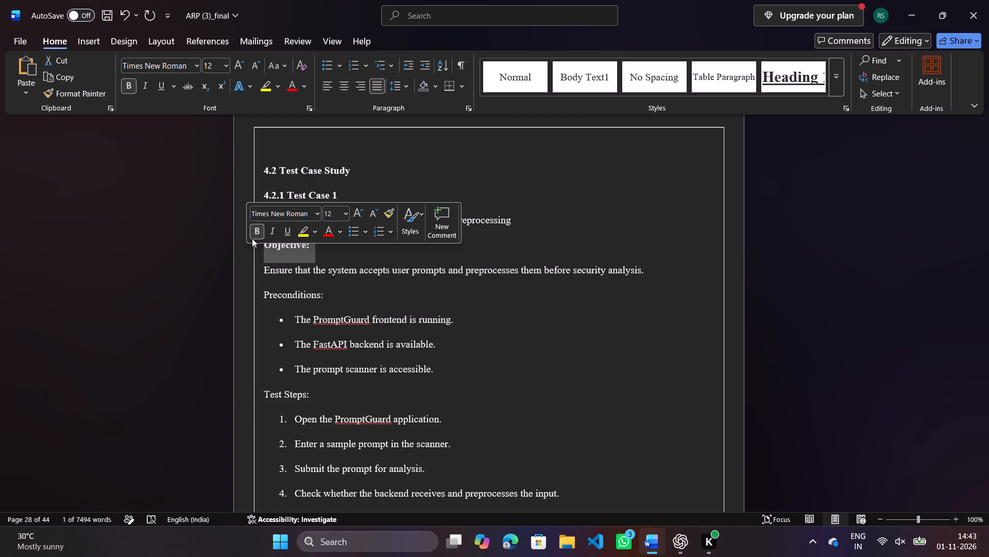
{"action": "left_click", "coordinate": [336, 297]}
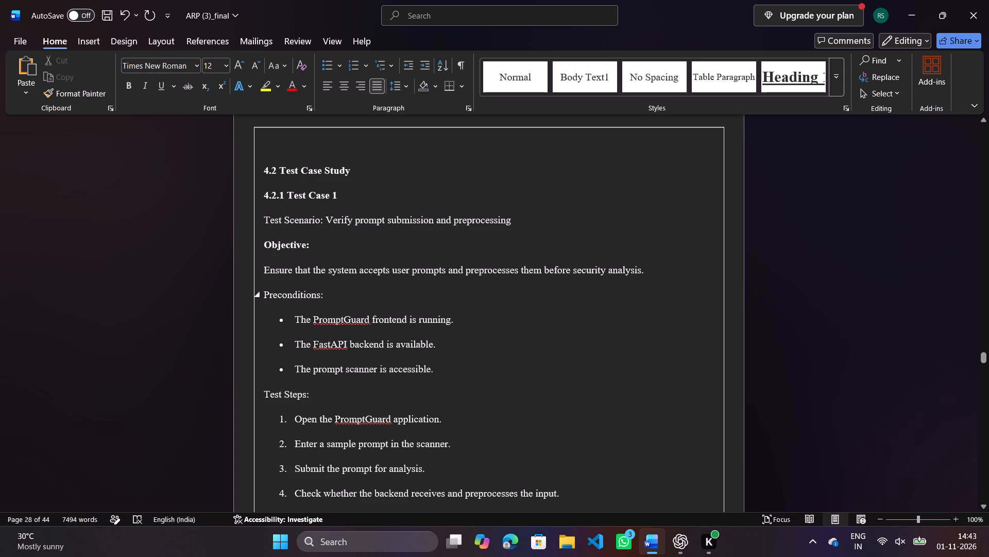
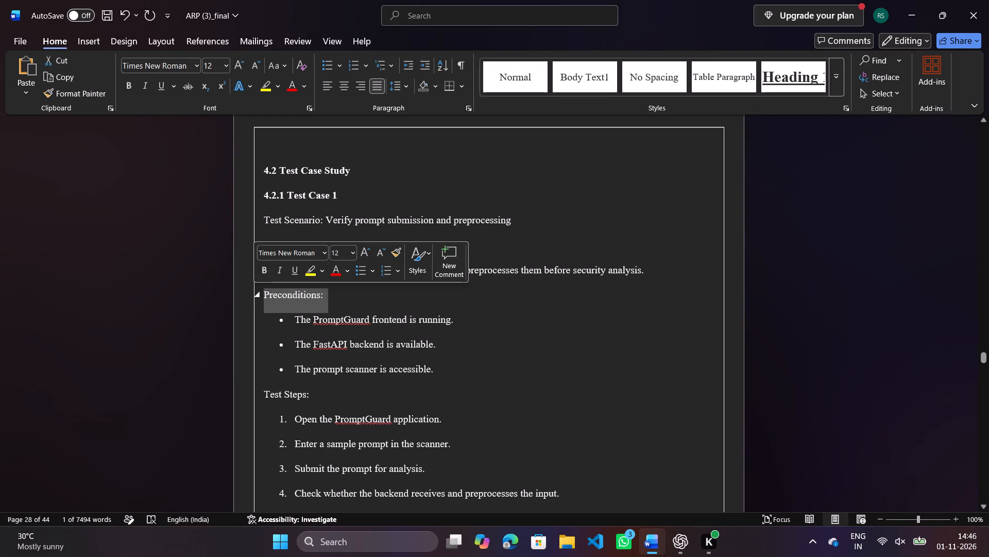
{"action": "left_click", "coordinate": [264, 275]}
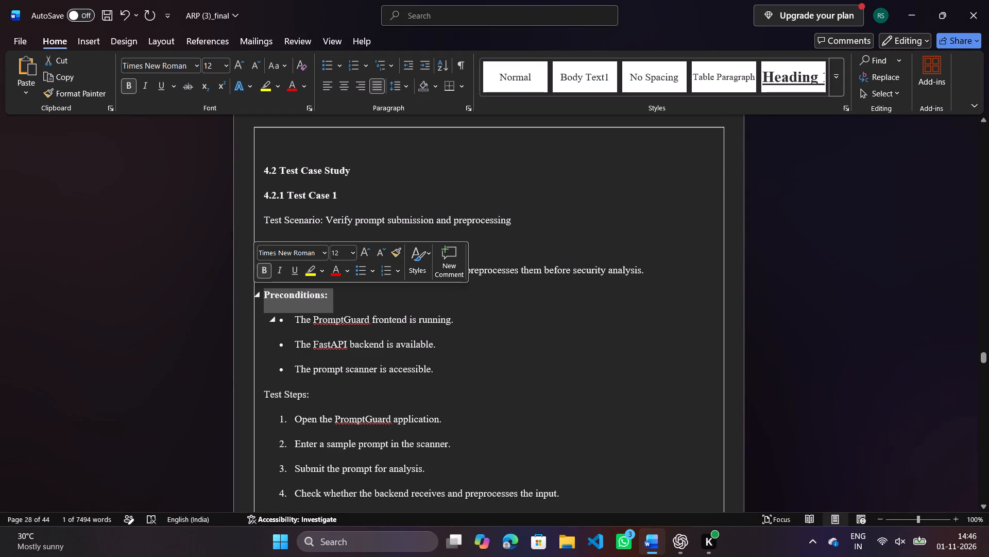
{"action": "left_click", "coordinate": [515, 321]}
Make the 4.2.2 Test Case 2 subheading bold.
{"action": "scroll", "coordinate": [515, 321], "scroll_direction": "down", "scroll_amount": 2}
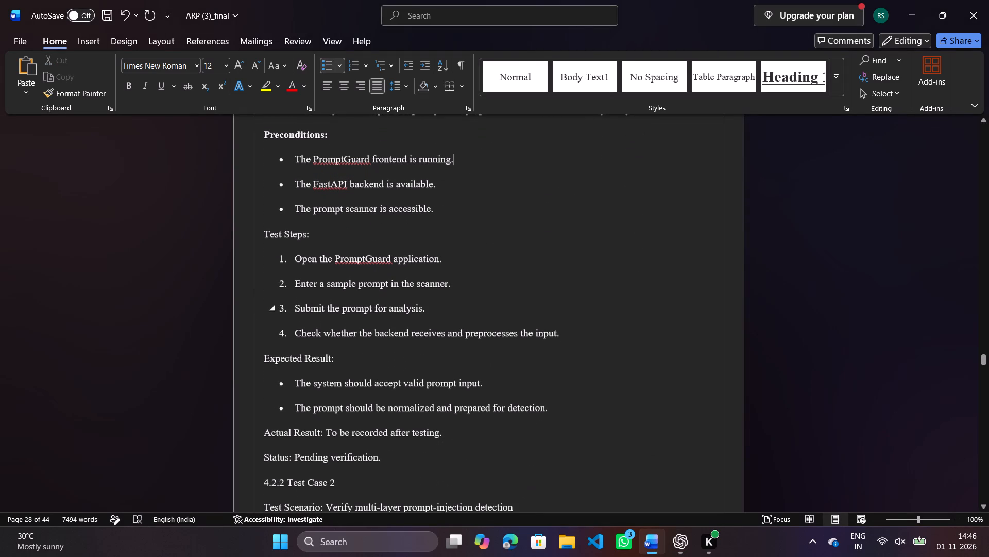
{"action": "left_click_drag", "start_coordinate": [337, 480], "coordinate": [258, 479]}
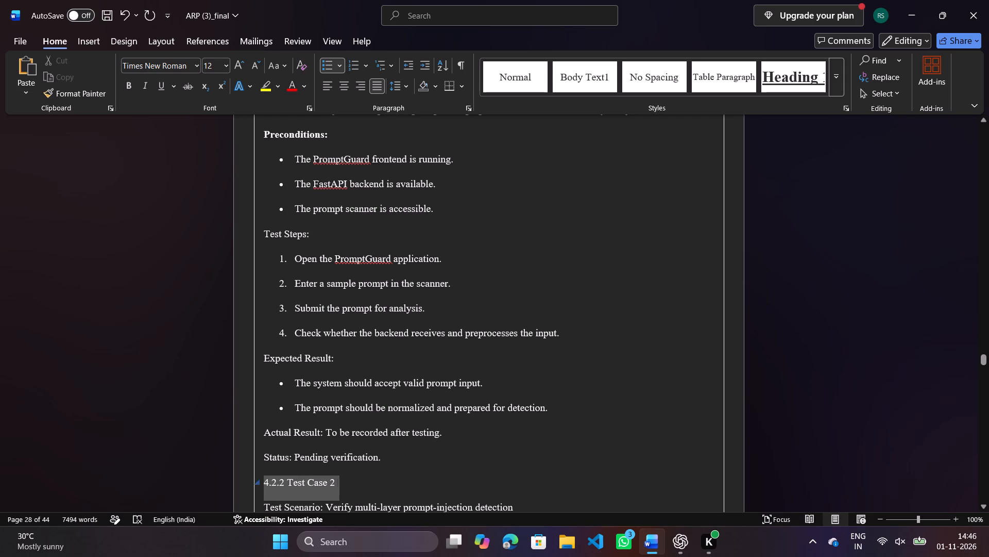
{"action": "left_click_drag", "start_coordinate": [258, 479], "coordinate": [251, 479]}
{"action": "left_click", "coordinate": [263, 450]}
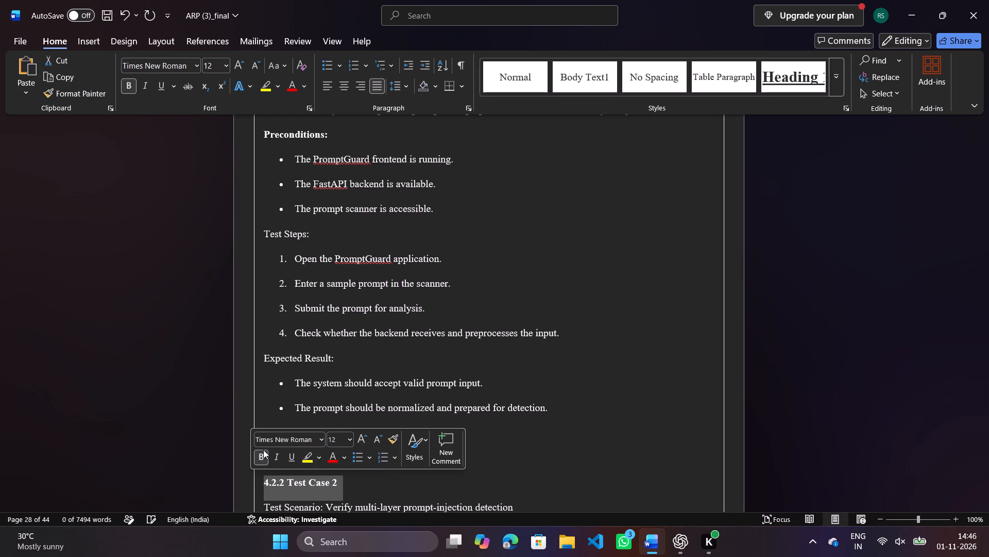
{"action": "left_click", "coordinate": [560, 418]}
Make the Preconditions: label and the word Objective under Test Case 2 bold.
{"action": "scroll", "coordinate": [560, 418], "scroll_direction": "down", "scroll_amount": 2}
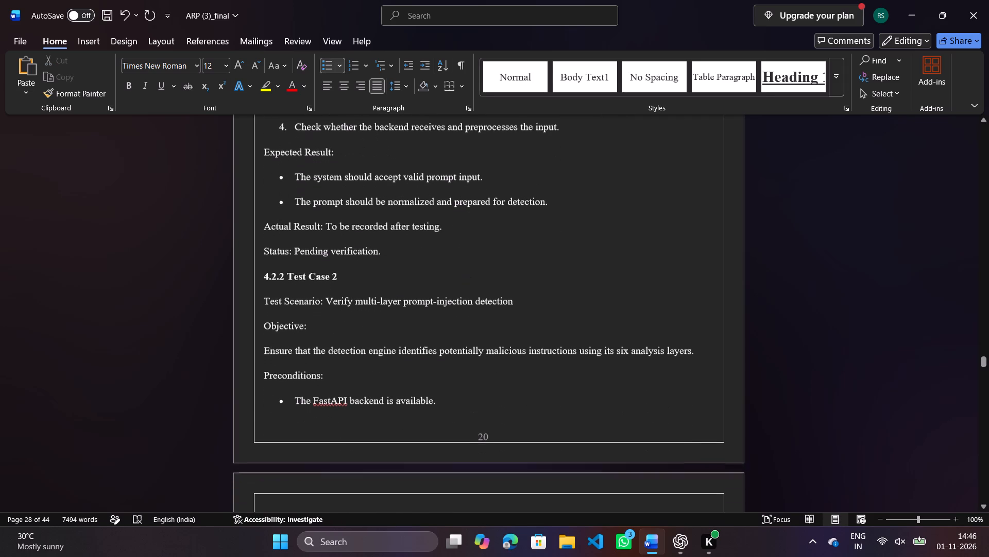
{"action": "left_click_drag", "start_coordinate": [326, 373], "coordinate": [257, 365]}
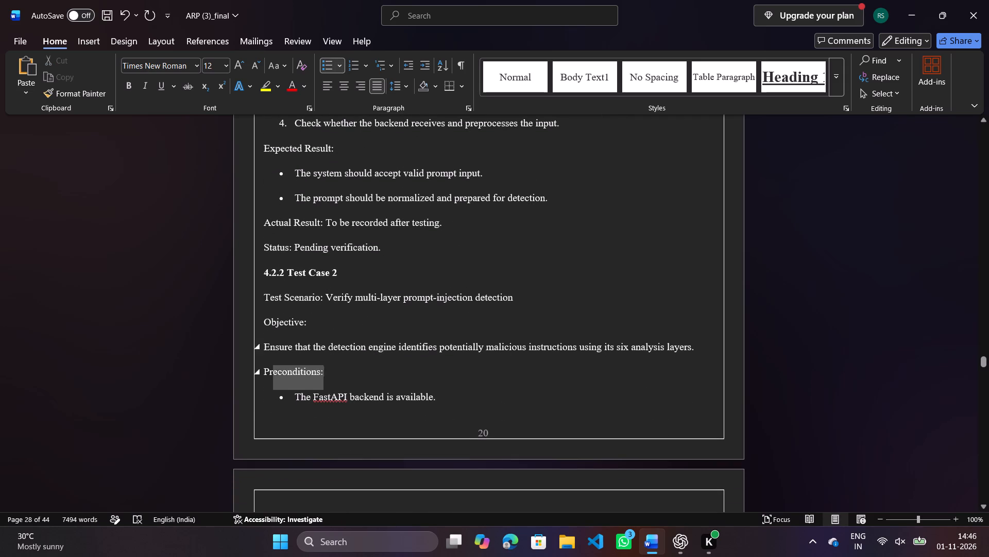
{"action": "left_click_drag", "start_coordinate": [257, 365], "coordinate": [246, 365]}
{"action": "left_click", "coordinate": [343, 386]}
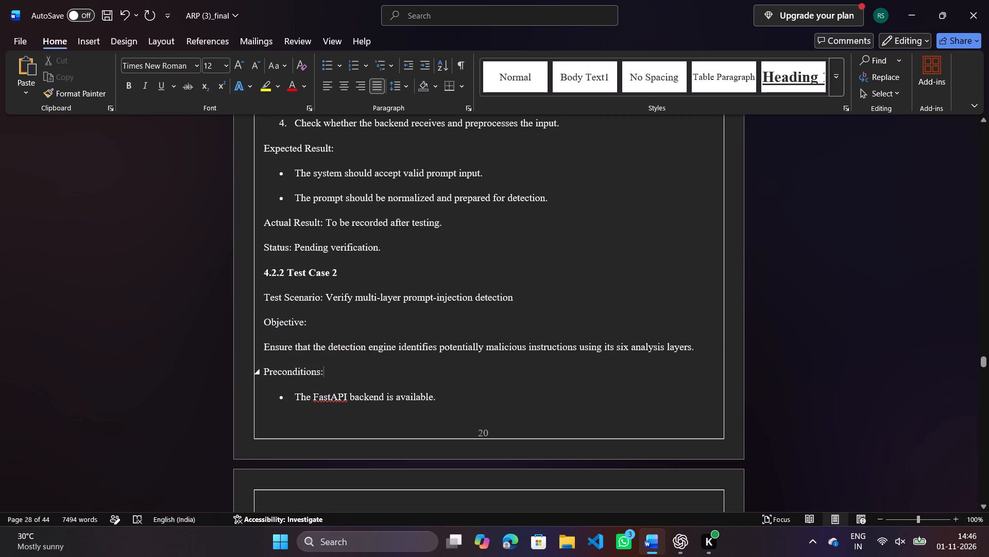
{"action": "left_click_drag", "start_coordinate": [324, 376], "coordinate": [263, 375]}
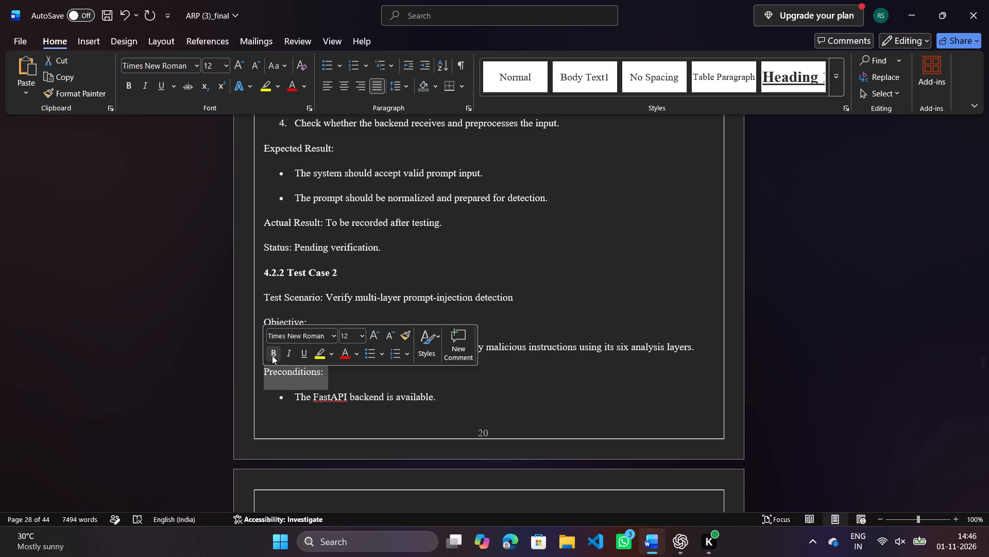
{"action": "left_click", "coordinate": [272, 355]}
{"action": "left_click", "coordinate": [440, 301]}
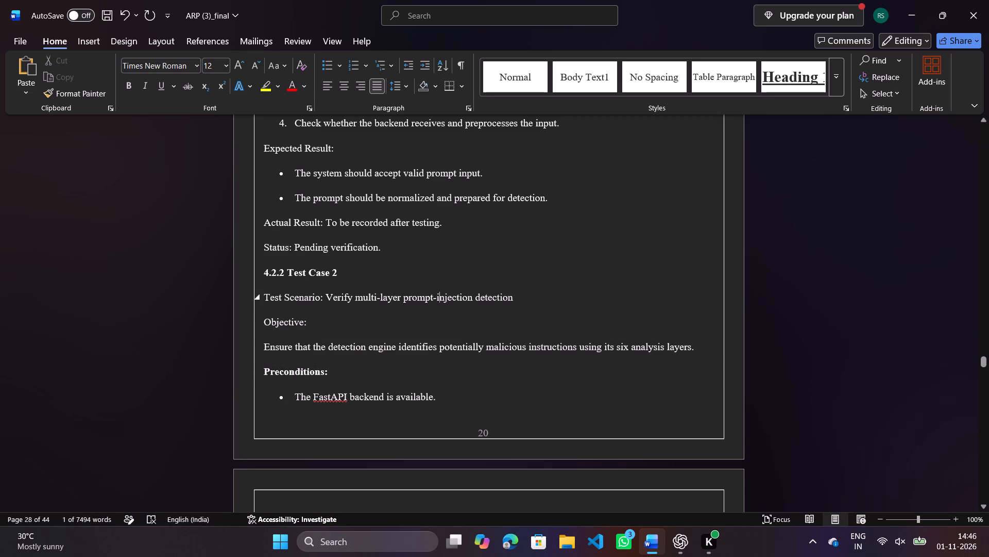
{"action": "left_click_drag", "start_coordinate": [304, 322], "coordinate": [255, 324]}
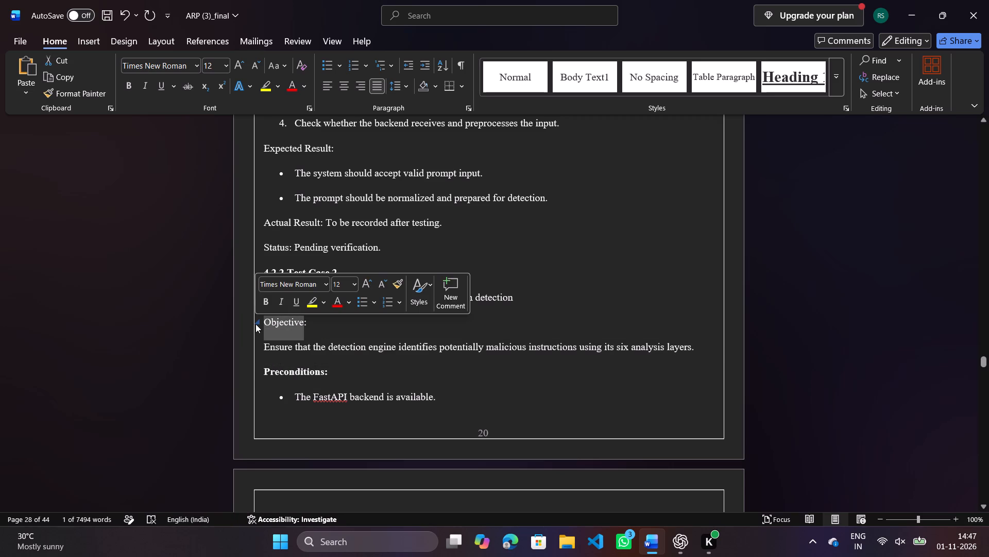
{"action": "left_click", "coordinate": [269, 301]}
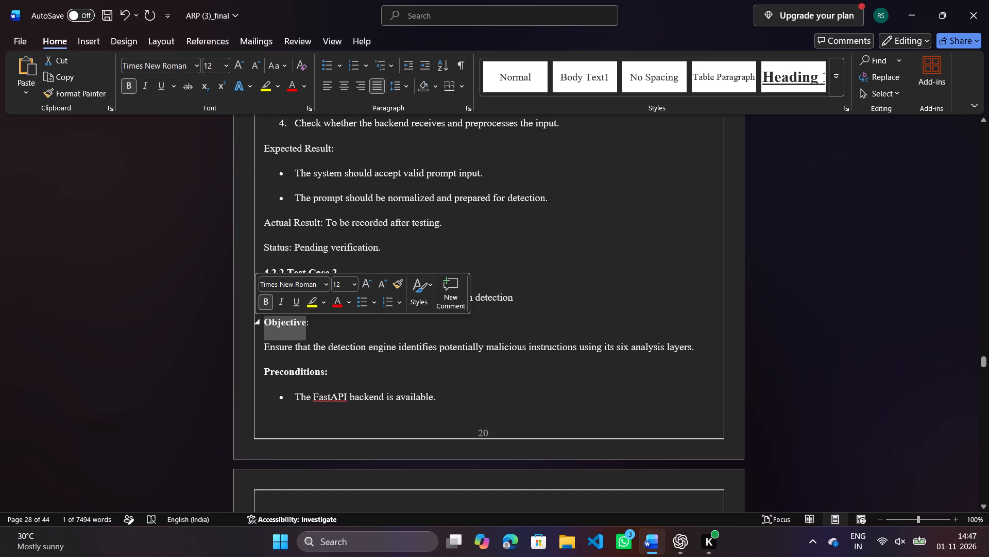
{"action": "left_click", "coordinate": [337, 330]}
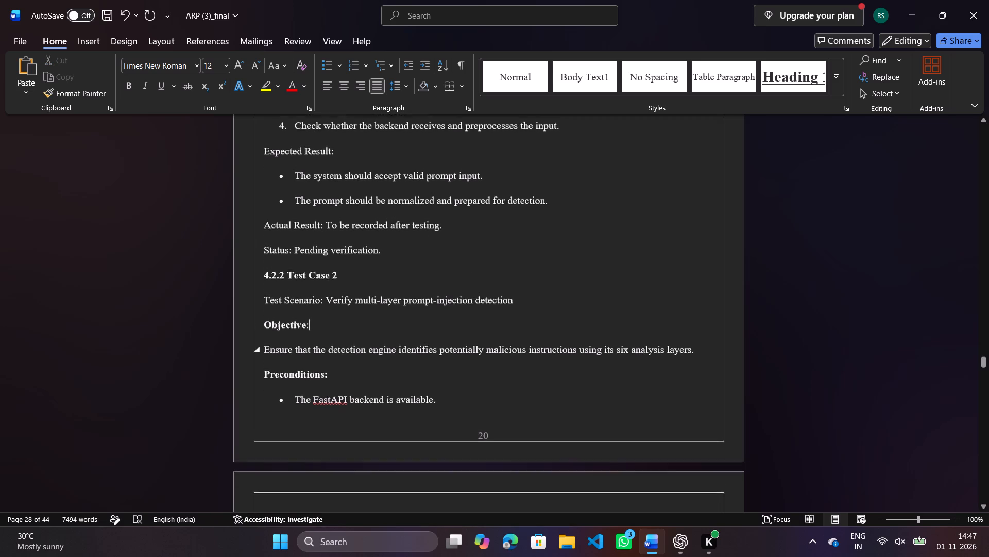
Make the Test Steps: label and the words Expected Result under Test Case 2 bold.
{"action": "scroll", "coordinate": [337, 330], "scroll_direction": "down", "scroll_amount": 3}
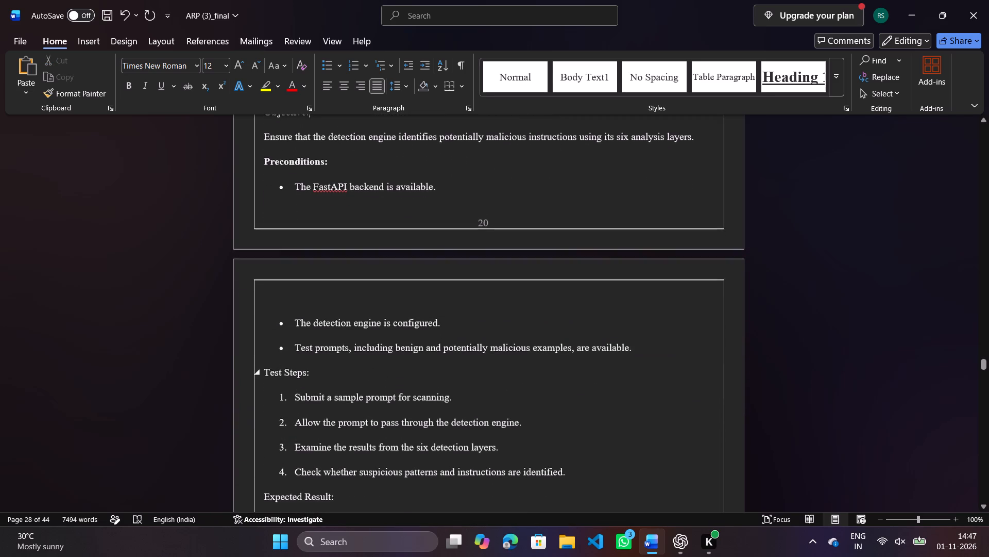
{"action": "left_click_drag", "start_coordinate": [311, 371], "coordinate": [257, 368]}
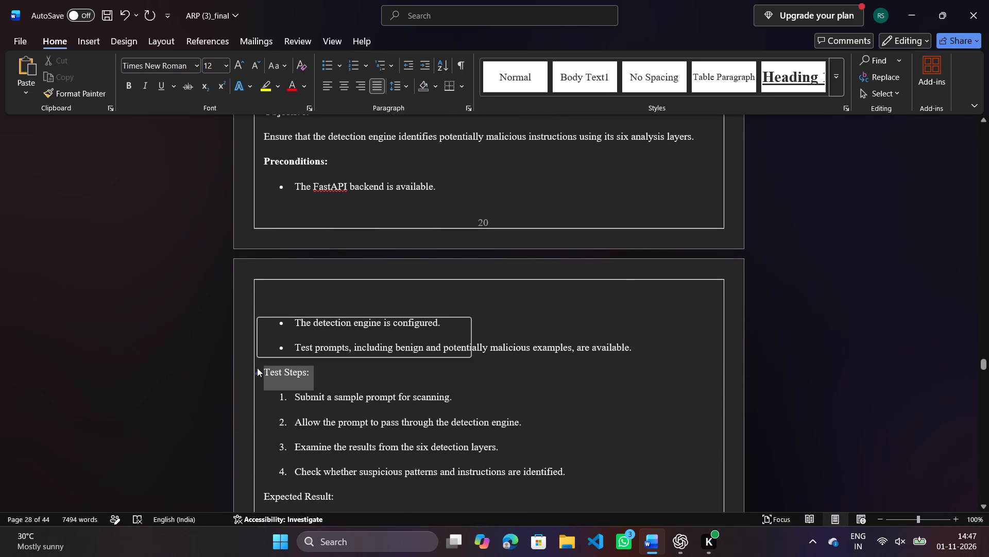
{"action": "left_click", "coordinate": [266, 345]}
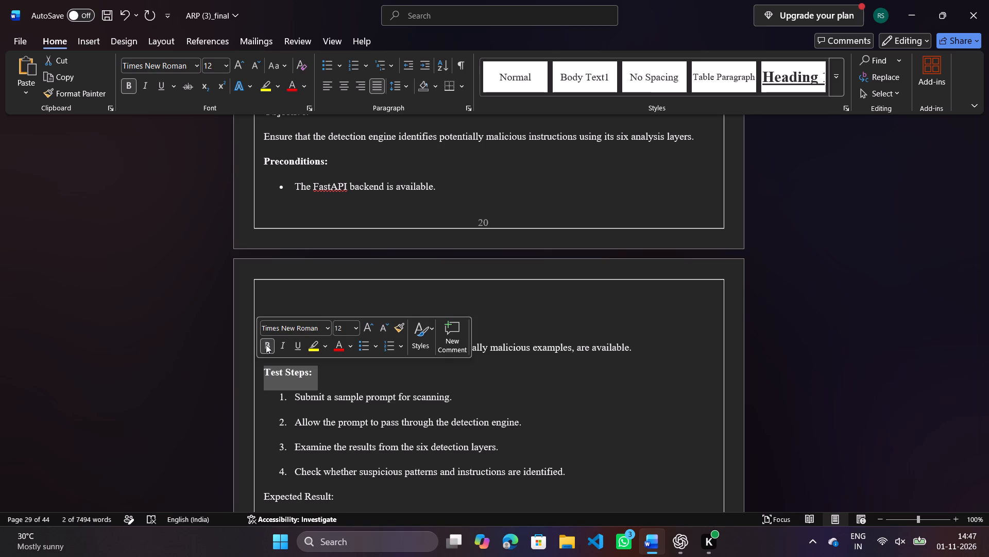
{"action": "left_click", "coordinate": [355, 371]}
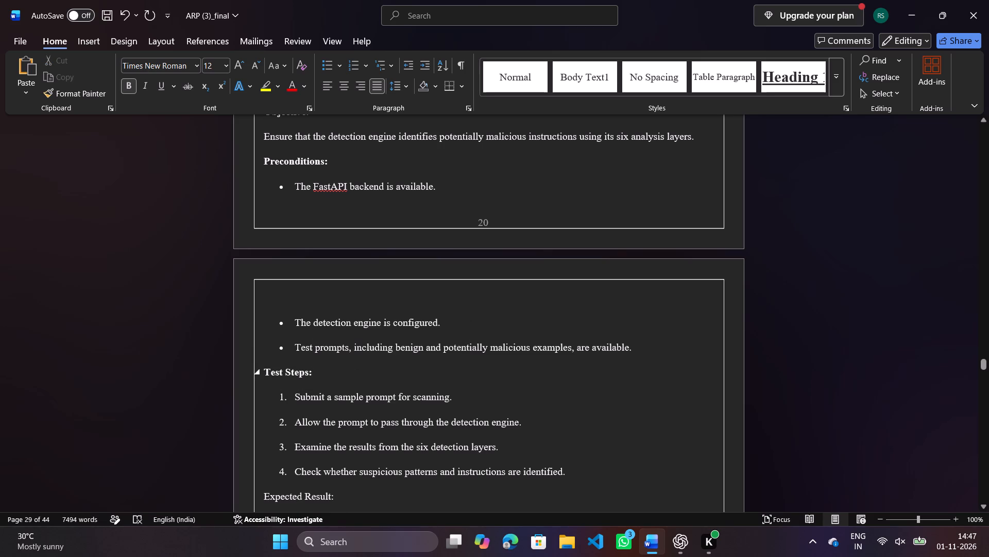
{"action": "scroll", "coordinate": [355, 371], "scroll_direction": "down", "scroll_amount": 2}
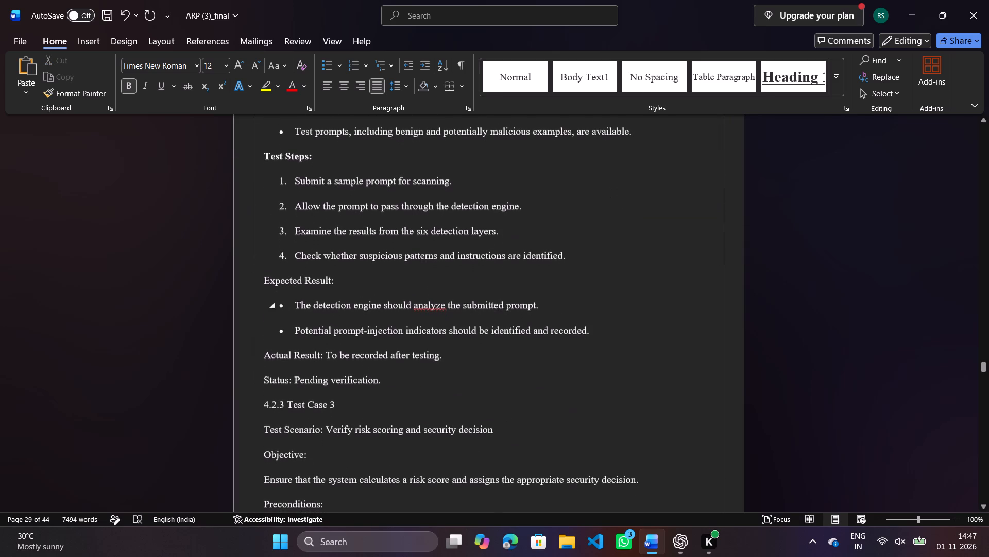
{"action": "left_click_drag", "start_coordinate": [332, 277], "coordinate": [263, 281]}
{"action": "left_click", "coordinate": [271, 254]}
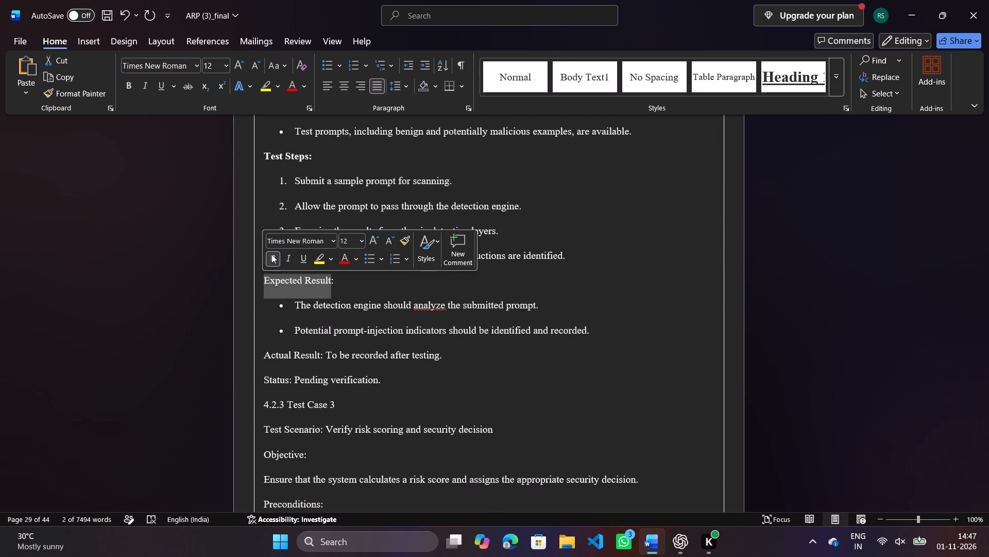
{"action": "left_click", "coordinate": [359, 285]}
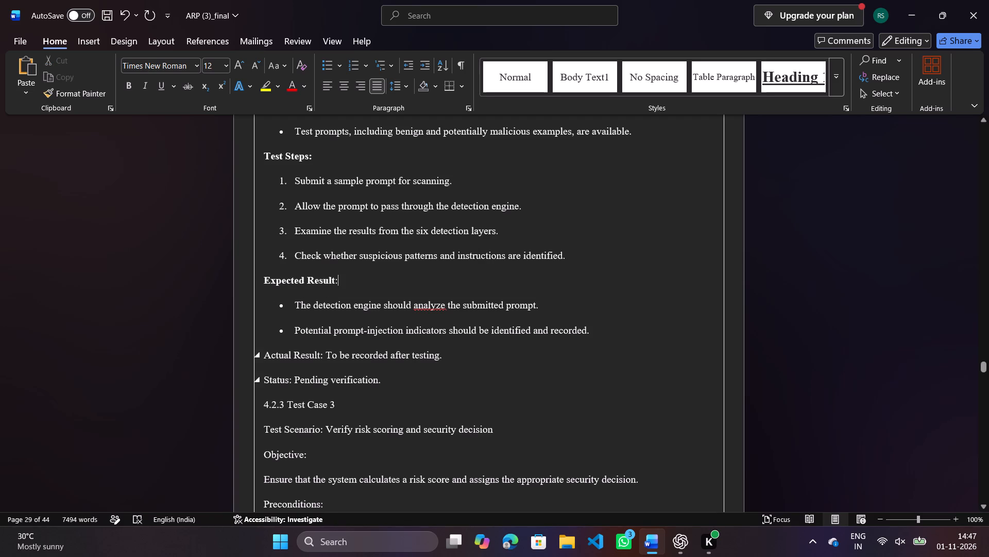
Make the 4.2.3 Test Case 3 subheading bold.
{"action": "left_click_drag", "start_coordinate": [335, 405], "coordinate": [258, 403]}
{"action": "left_click", "coordinate": [265, 388]}
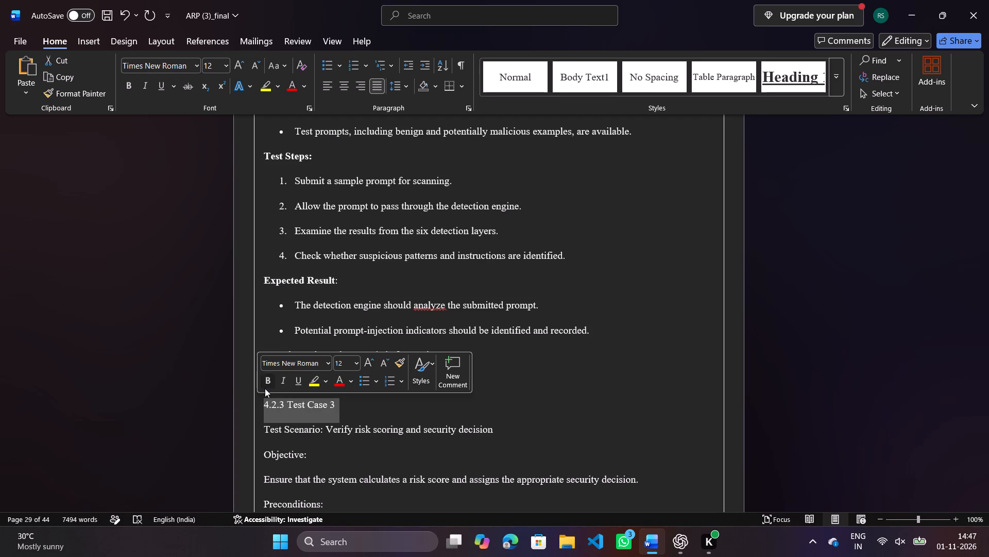
{"action": "left_click", "coordinate": [359, 407]}
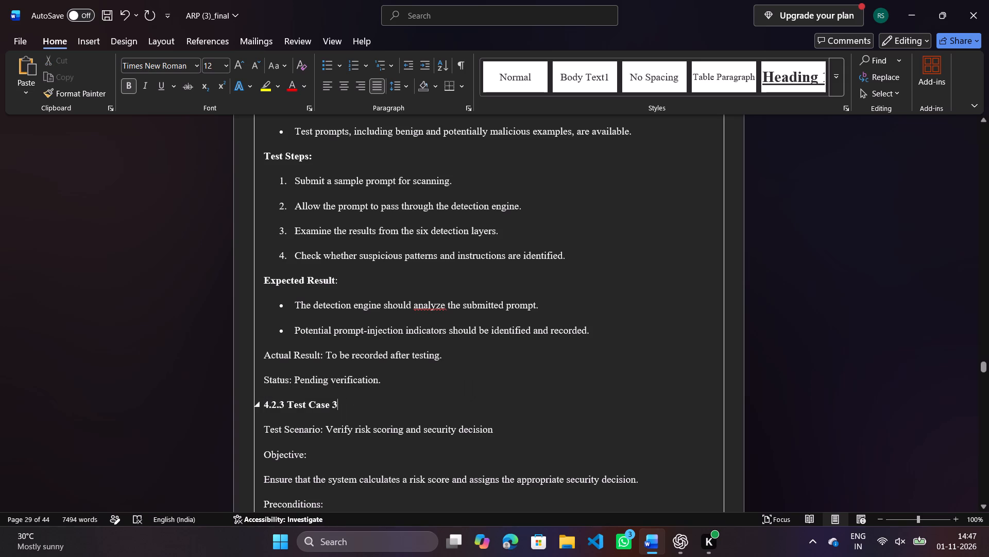
Make the Objective: label and the words Test Scenario under Test Case 3 bold.
{"action": "scroll", "coordinate": [359, 407], "scroll_direction": "down", "scroll_amount": 1}
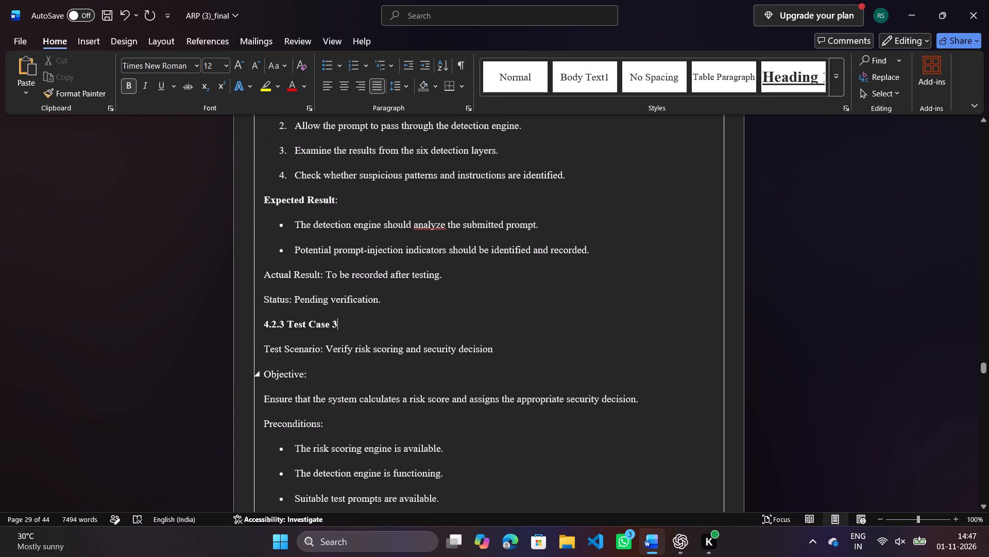
{"action": "left_click_drag", "start_coordinate": [308, 374], "coordinate": [245, 376]}
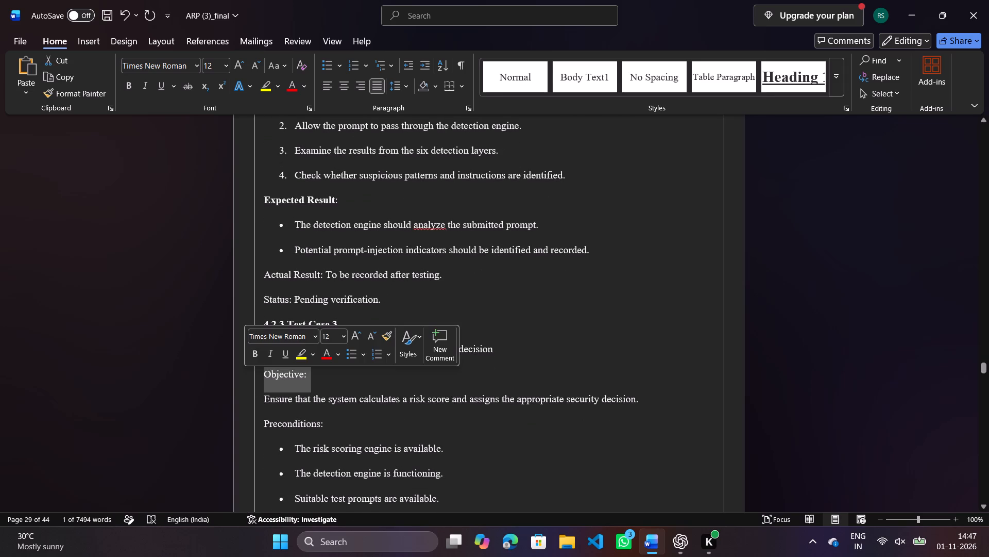
{"action": "left_click", "coordinate": [255, 354]}
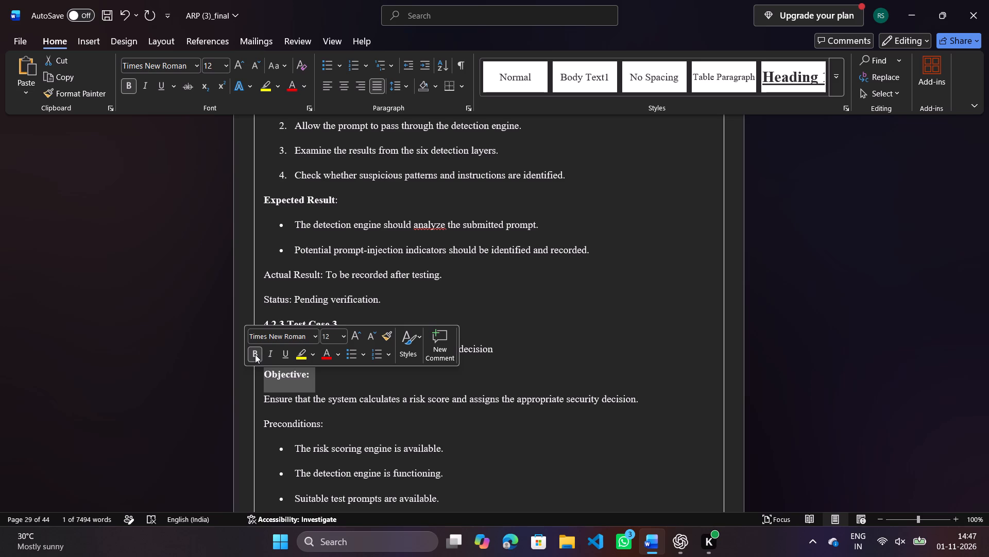
{"action": "left_click", "coordinate": [475, 383]}
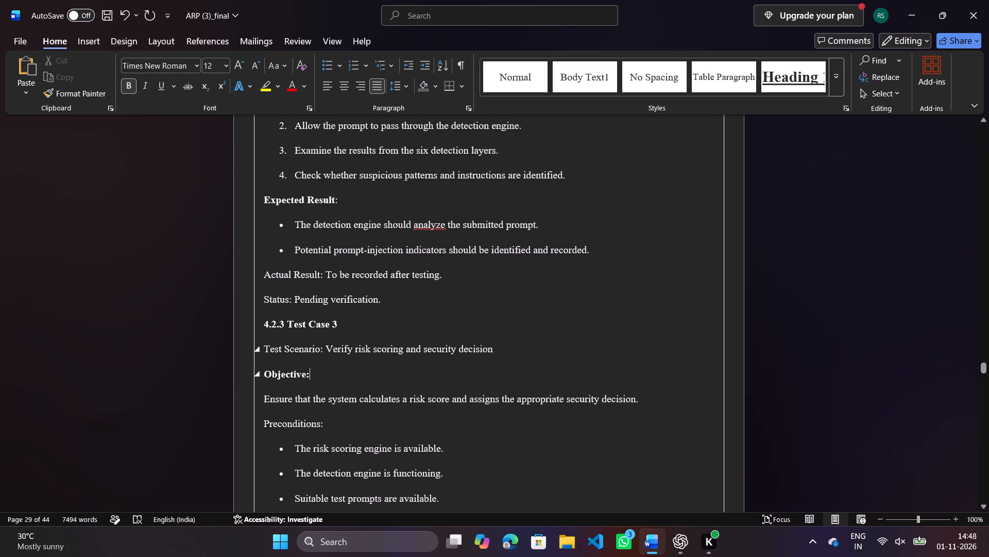
{"action": "left_click_drag", "start_coordinate": [320, 348], "coordinate": [250, 353]}
{"action": "left_click", "coordinate": [258, 332]}
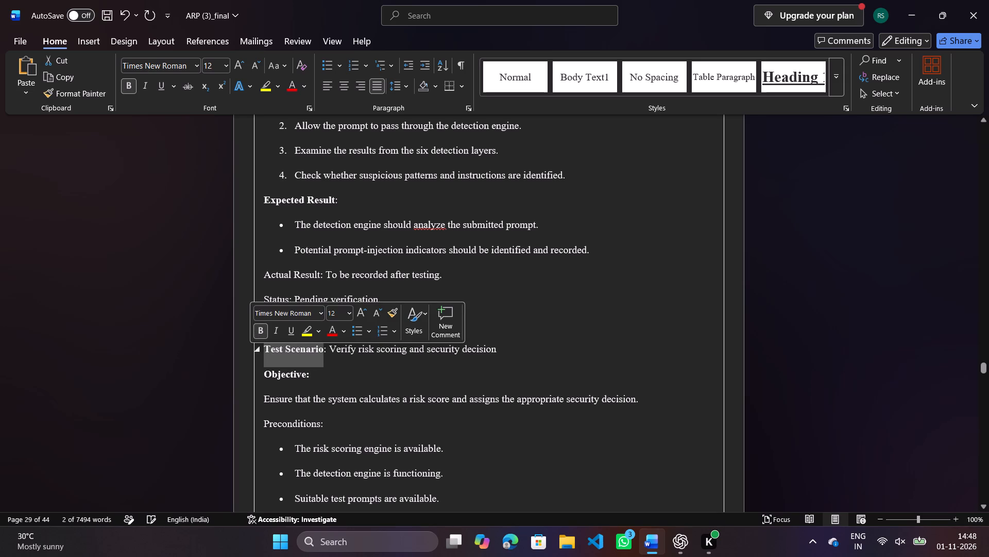
{"action": "left_click", "coordinate": [349, 366]}
Make the Preconditions: and Test Steps: labels under Test Case 3 bold.
{"action": "scroll", "coordinate": [349, 366], "scroll_direction": "down", "scroll_amount": 1}
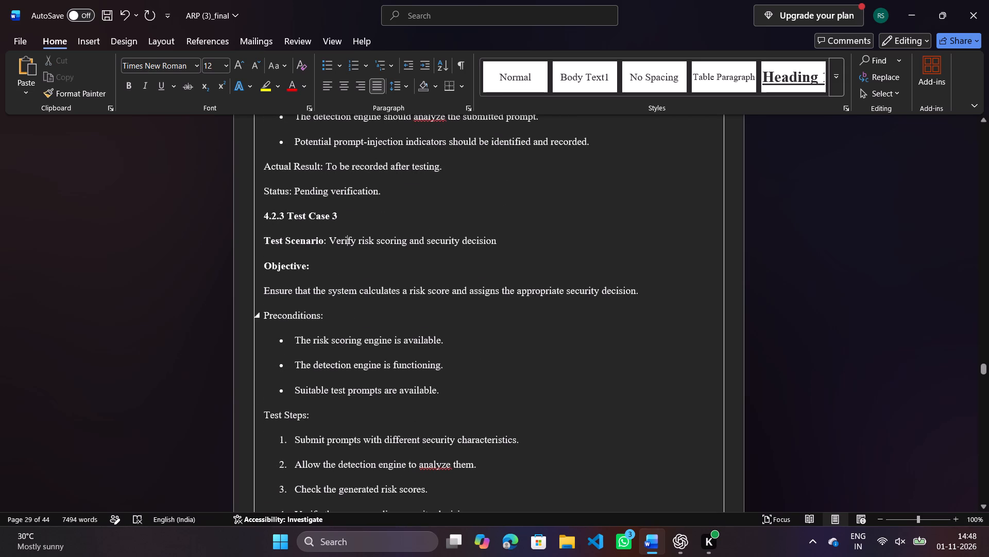
{"action": "left_click_drag", "start_coordinate": [326, 315], "coordinate": [240, 319]}
{"action": "left_click", "coordinate": [249, 301]}
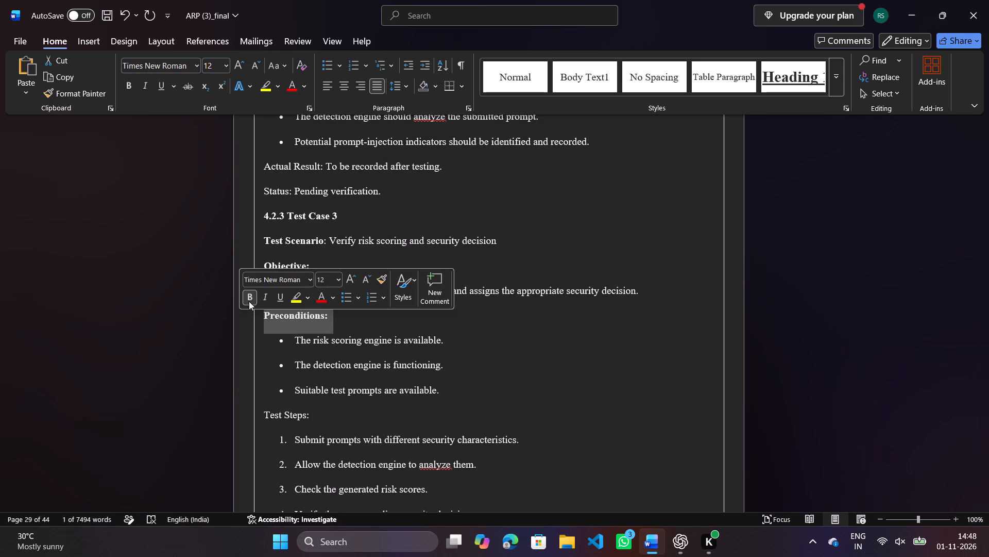
{"action": "left_click", "coordinate": [377, 321]}
{"action": "scroll", "coordinate": [377, 321], "scroll_direction": "down", "scroll_amount": 1}
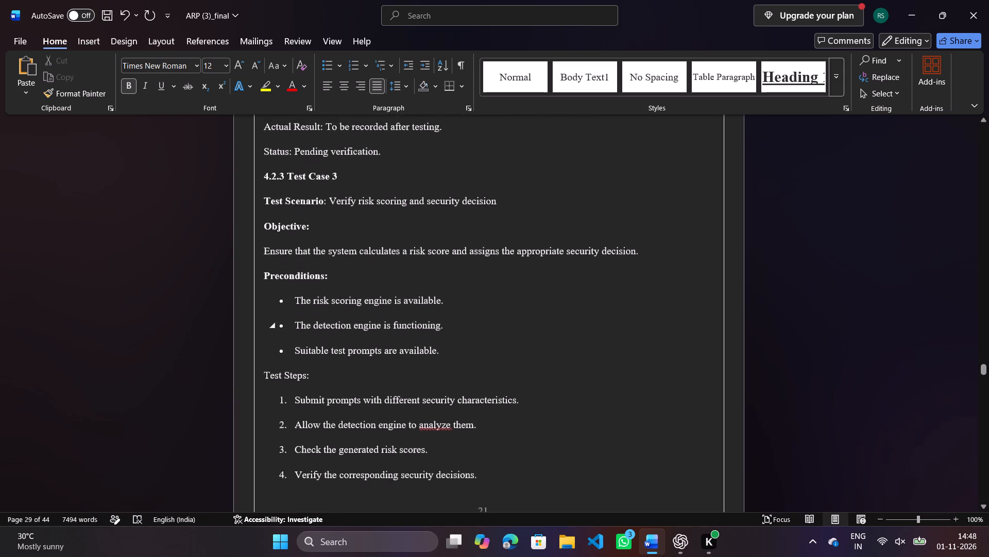
{"action": "left_click_drag", "start_coordinate": [308, 336], "coordinate": [261, 338]}
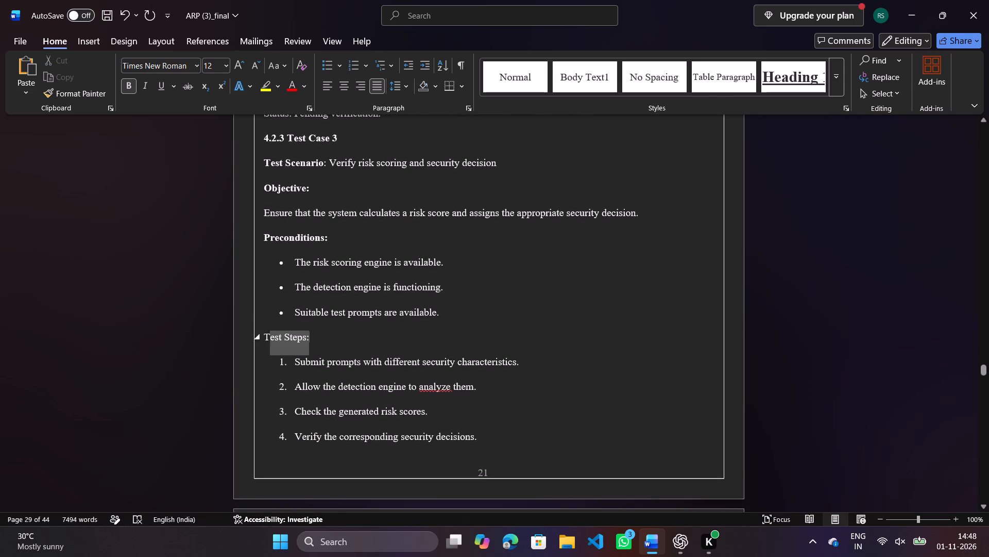
{"action": "left_click_drag", "start_coordinate": [261, 338], "coordinate": [251, 338]}
{"action": "left_click", "coordinate": [260, 320]}
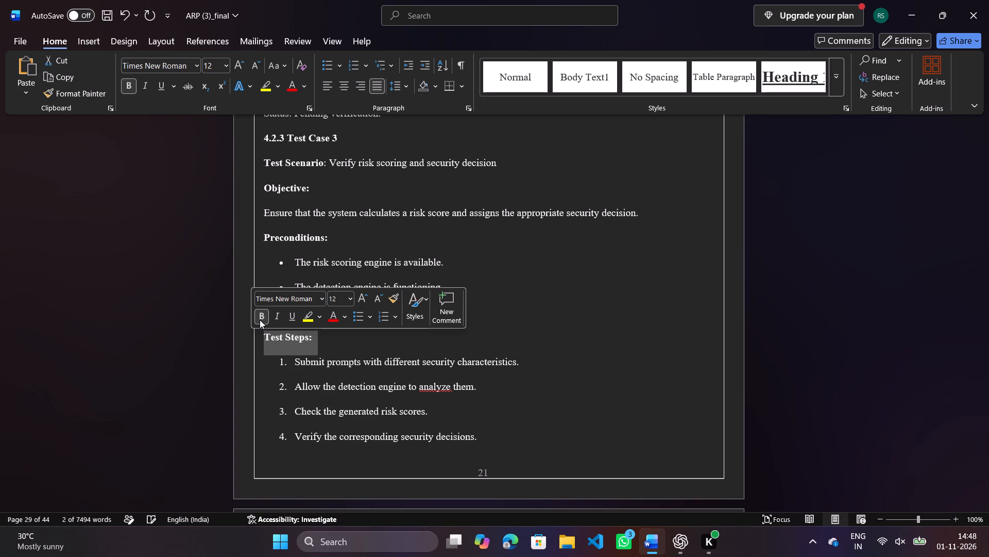
Make the words Expected Result under Test Case 3 bold.
{"action": "left_click", "coordinate": [349, 347]}
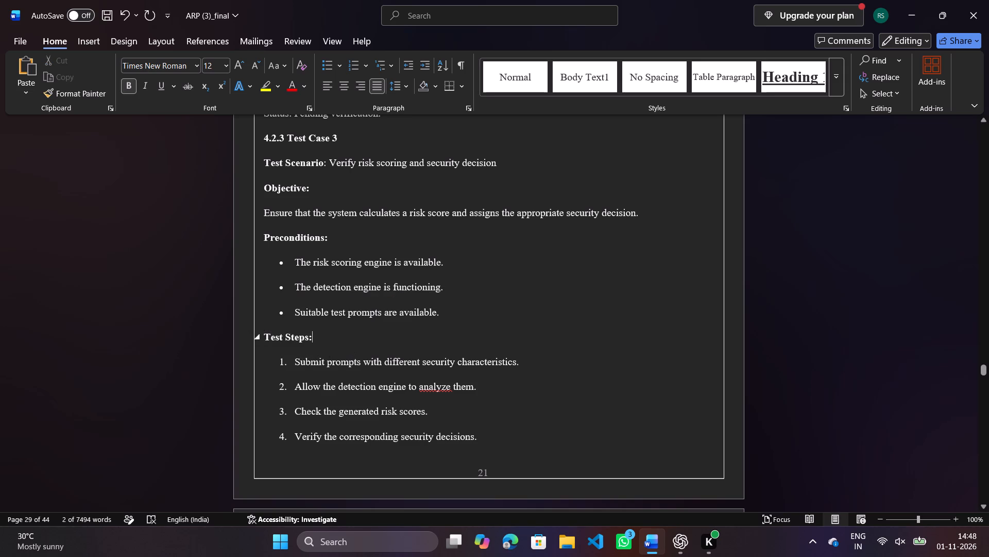
{"action": "scroll", "coordinate": [349, 347], "scroll_direction": "down", "scroll_amount": 1}
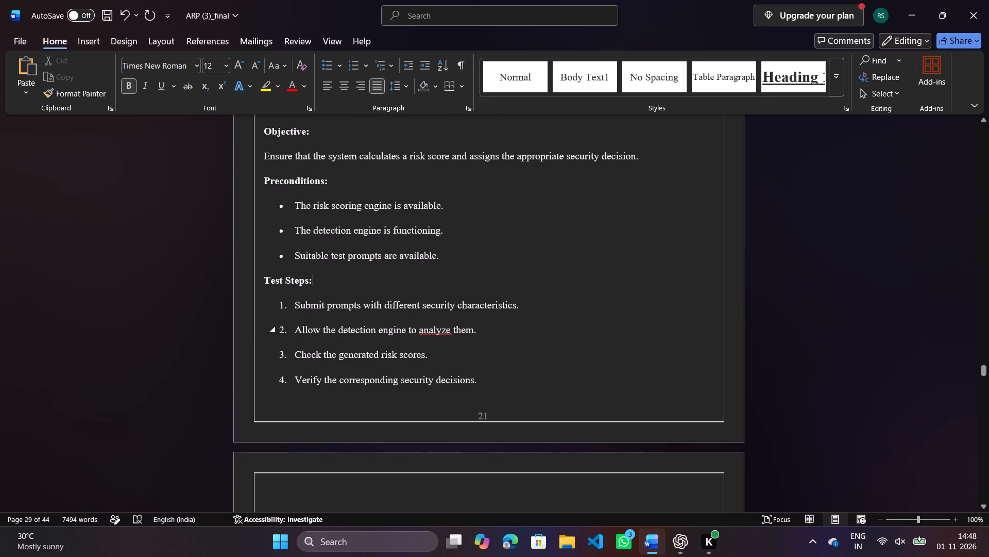
{"action": "scroll", "coordinate": [349, 347], "scroll_direction": "down", "scroll_amount": 2}
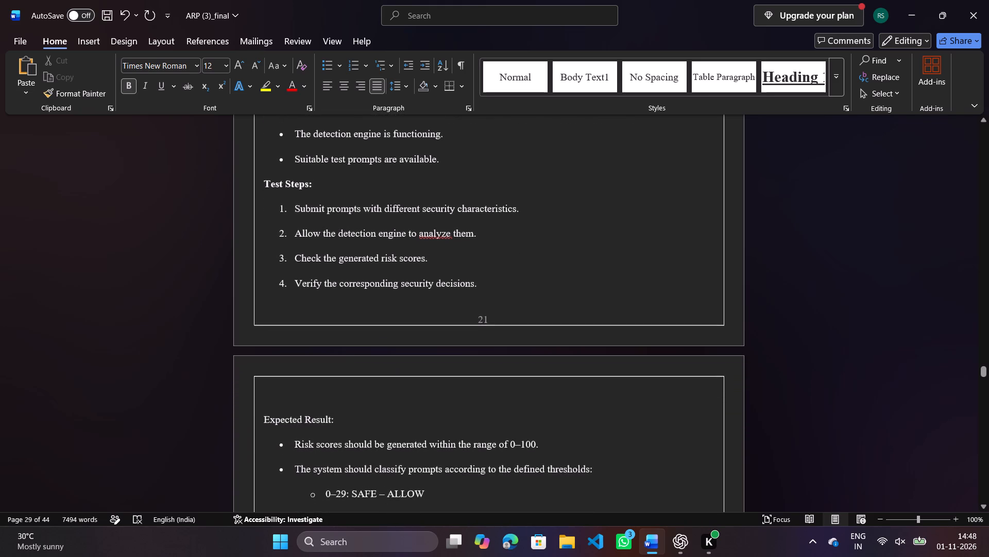
{"action": "scroll", "coordinate": [349, 347], "scroll_direction": "down", "scroll_amount": 1}
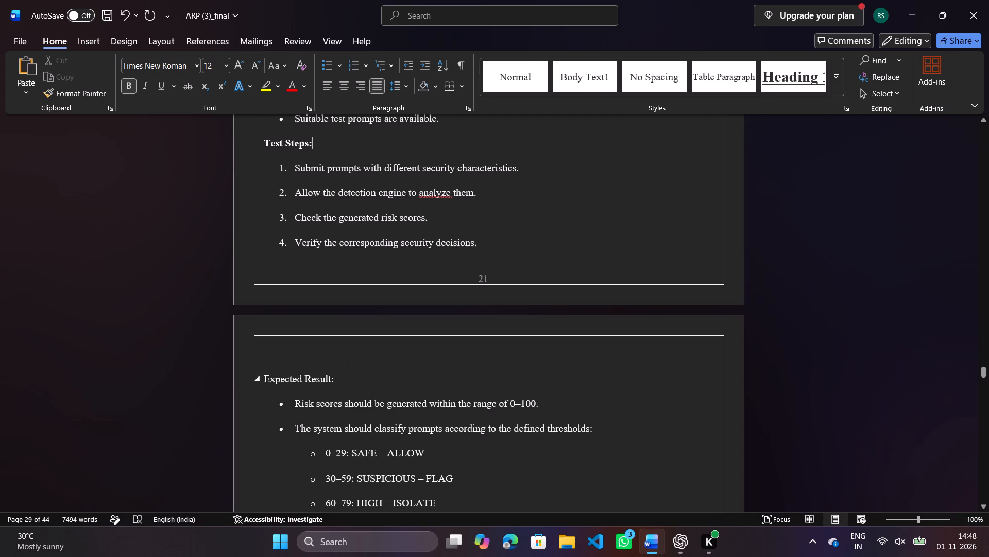
{"action": "left_click_drag", "start_coordinate": [331, 376], "coordinate": [247, 393]}
{"action": "left_click", "coordinate": [255, 374]}
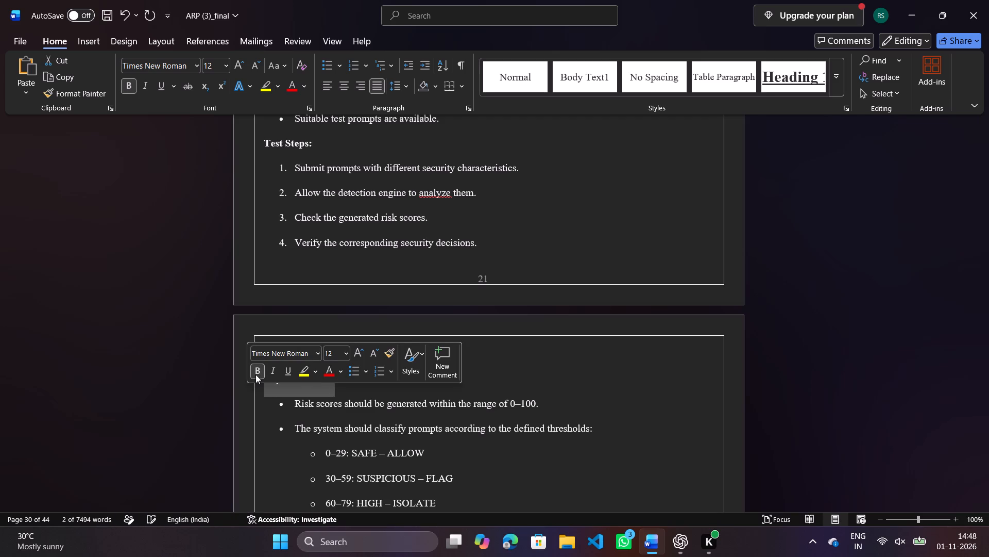
{"action": "left_click", "coordinate": [482, 389]}
Make the whole 4.2.4 Test Case 4 subheading bold, including its number.
{"action": "scroll", "coordinate": [482, 389], "scroll_direction": "down", "scroll_amount": 2}
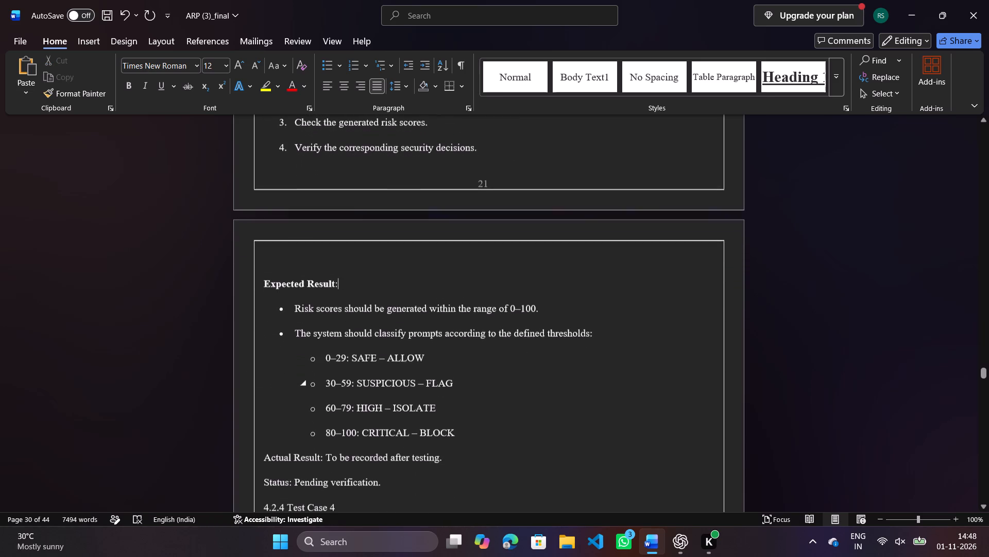
{"action": "scroll", "coordinate": [482, 389], "scroll_direction": "down", "scroll_amount": 2}
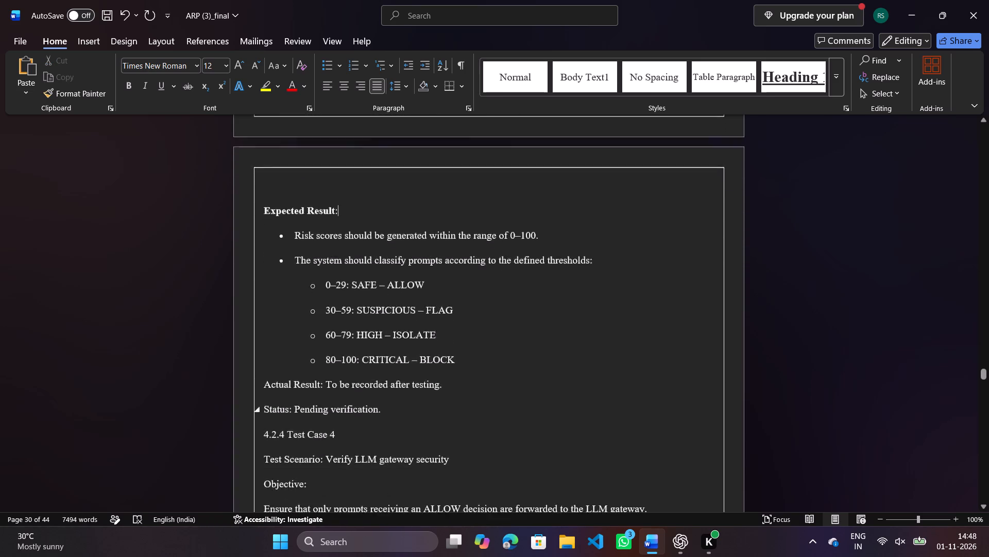
{"action": "scroll", "coordinate": [482, 389], "scroll_direction": "down", "scroll_amount": 1}
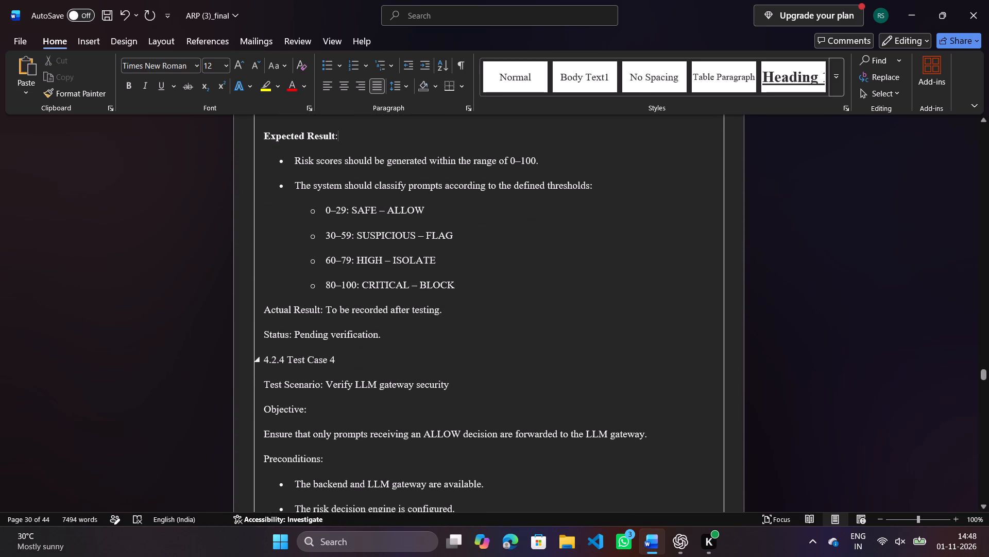
{"action": "left_click_drag", "start_coordinate": [333, 359], "coordinate": [268, 359]}
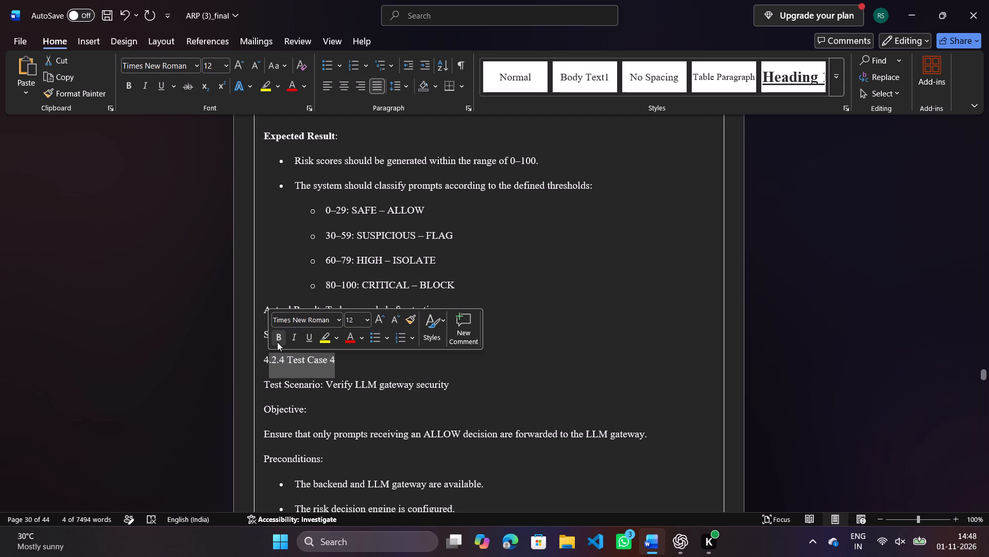
{"action": "left_click", "coordinate": [277, 340]}
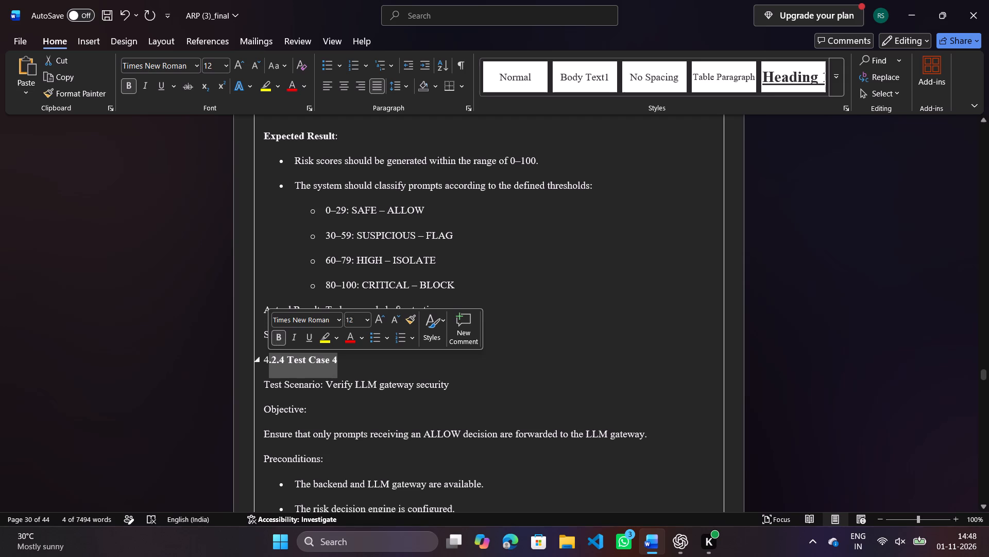
{"action": "left_click", "coordinate": [263, 362]}
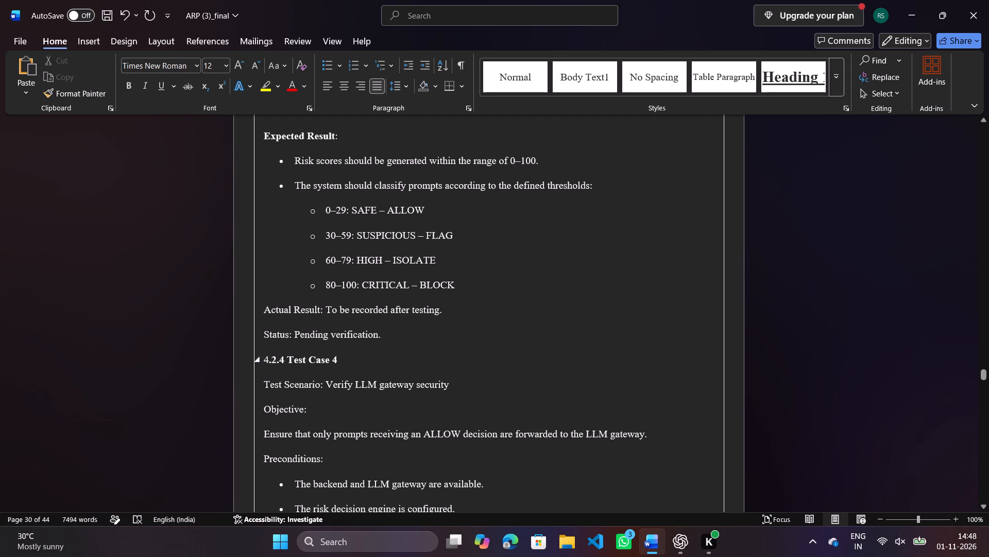
{"action": "left_click_drag", "start_coordinate": [270, 357], "coordinate": [252, 358]}
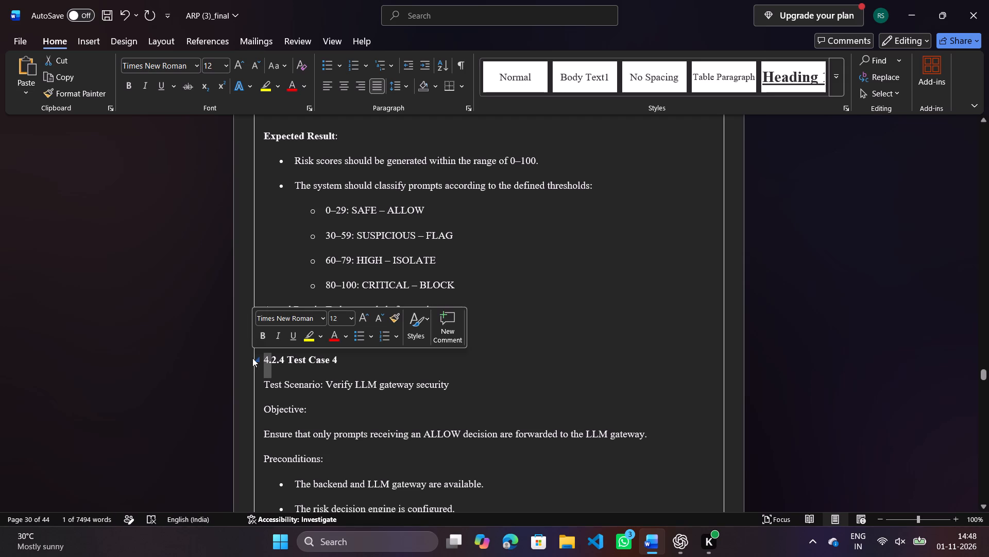
{"action": "left_click", "coordinate": [264, 333]}
{"action": "left_click", "coordinate": [360, 367]}
Make the words Test Scenario and the Objective: label under Test Case 4 bold.
{"action": "scroll", "coordinate": [360, 367], "scroll_direction": "down", "scroll_amount": 1}
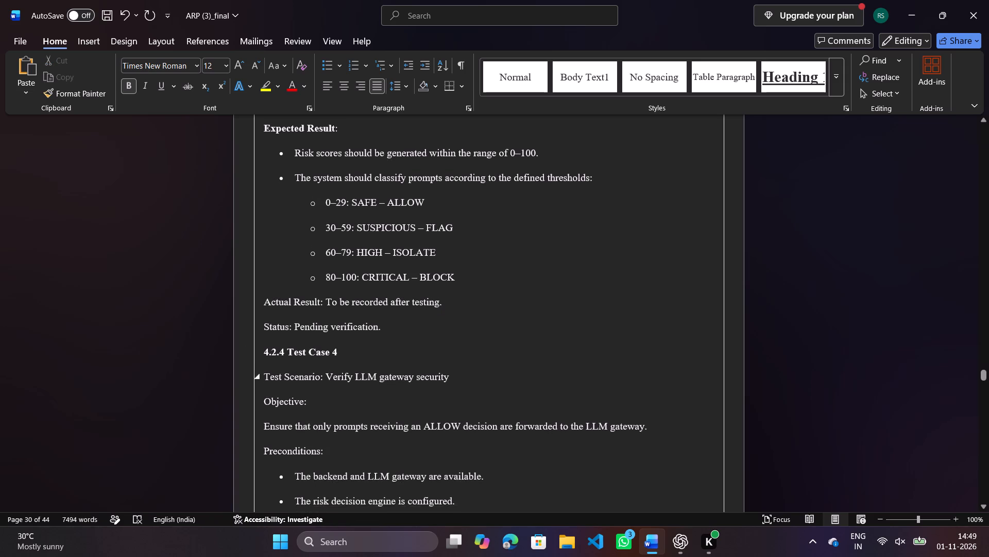
{"action": "scroll", "coordinate": [360, 367], "scroll_direction": "down", "scroll_amount": 1}
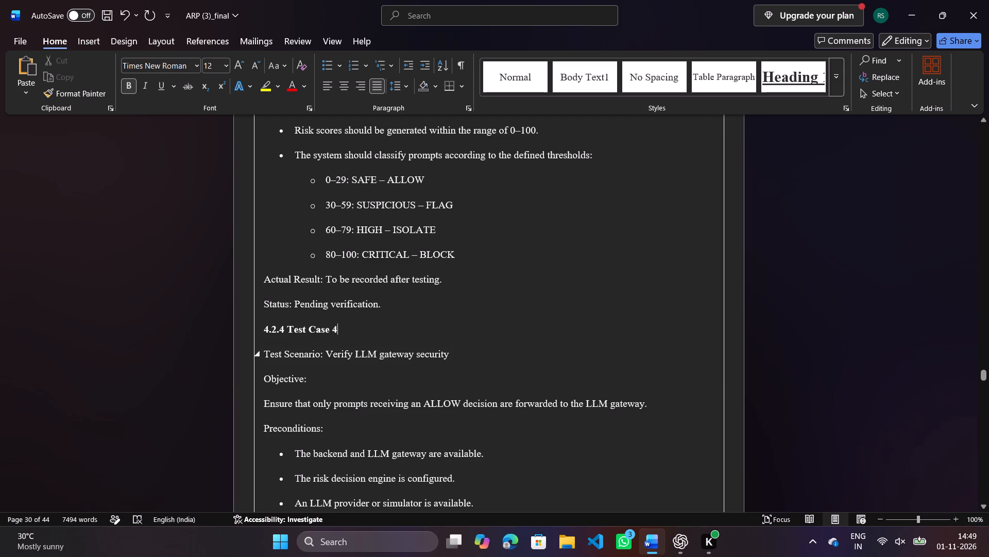
{"action": "left_click_drag", "start_coordinate": [320, 352], "coordinate": [275, 354]}
{"action": "left_click", "coordinate": [281, 336]}
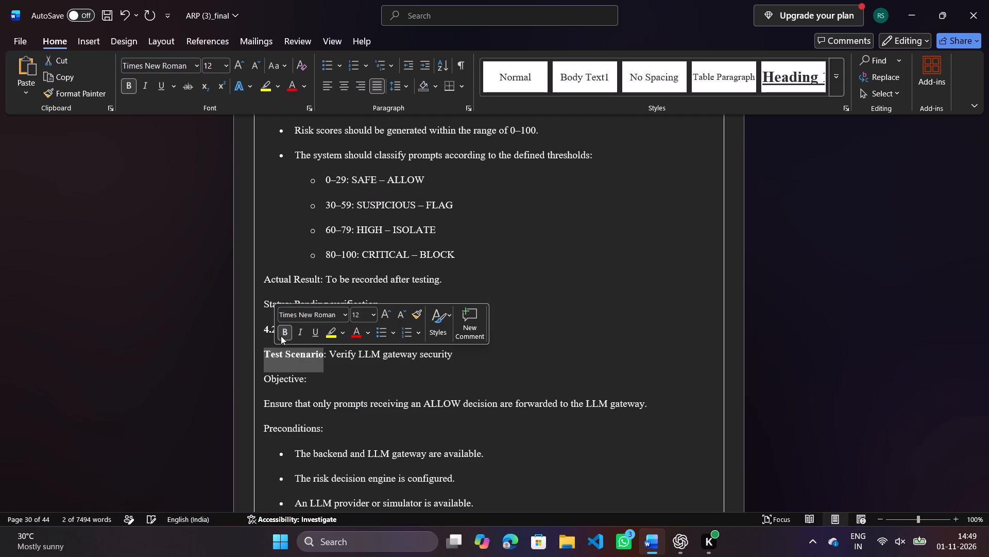
{"action": "left_click", "coordinate": [305, 376]}
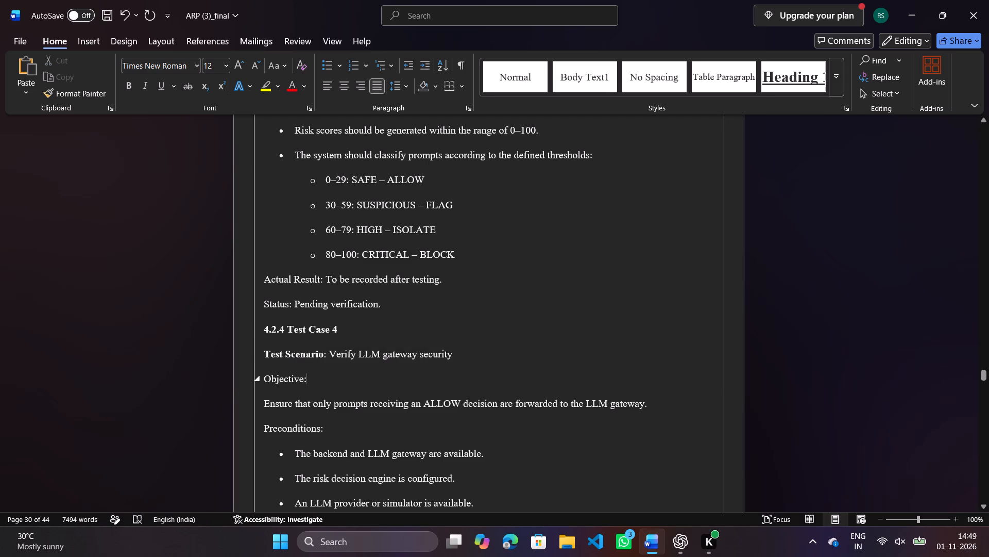
{"action": "left_click_drag", "start_coordinate": [305, 376], "coordinate": [249, 377]}
{"action": "left_click", "coordinate": [259, 361]}
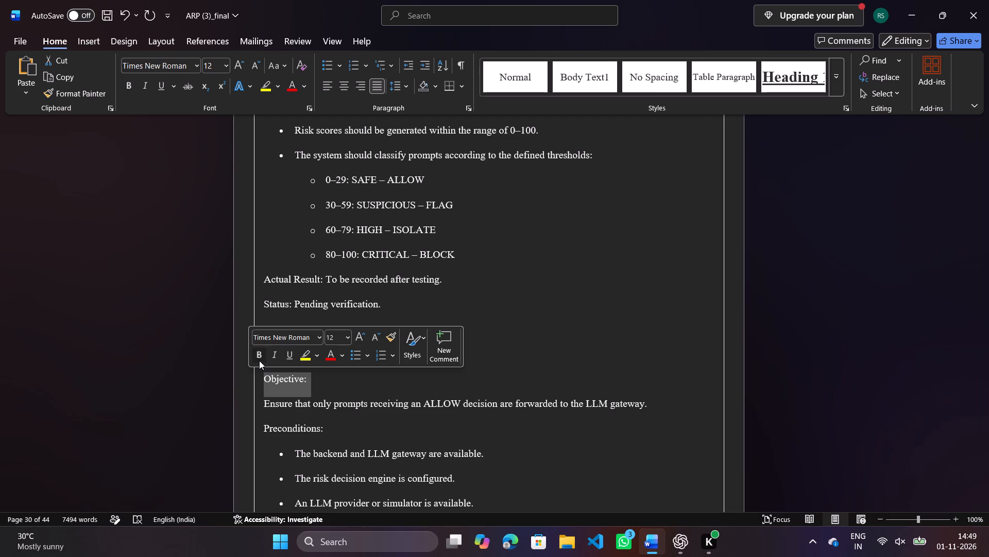
{"action": "left_click", "coordinate": [339, 387]}
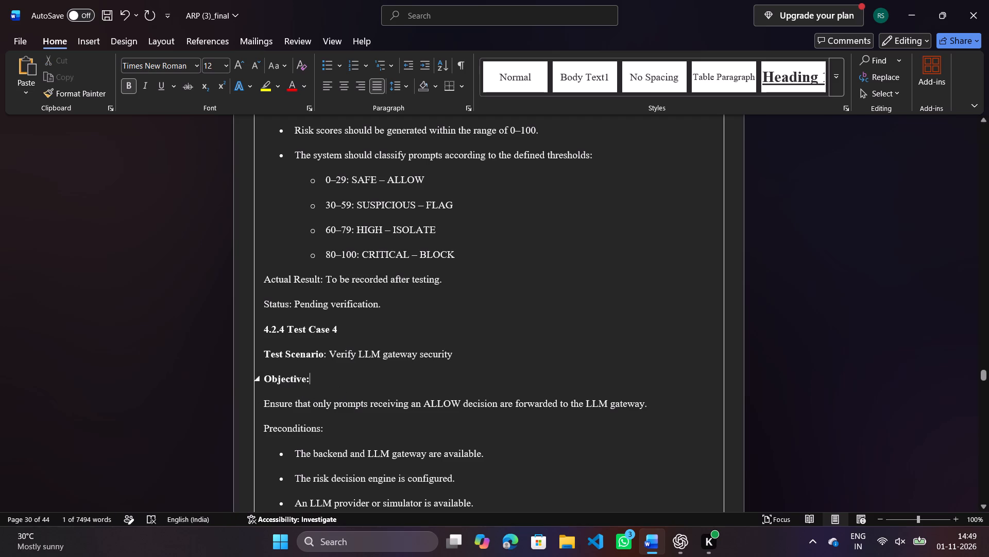
Make the Preconditions: and Test Steps: labels under Test Case 4 bold.
{"action": "left_click_drag", "start_coordinate": [322, 430], "coordinate": [256, 417]}
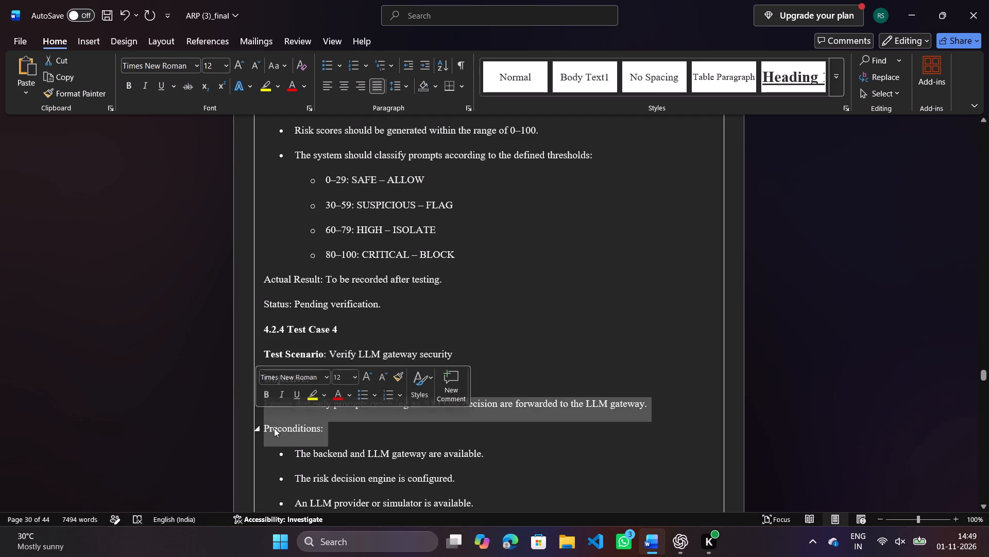
{"action": "left_click", "coordinate": [329, 437]}
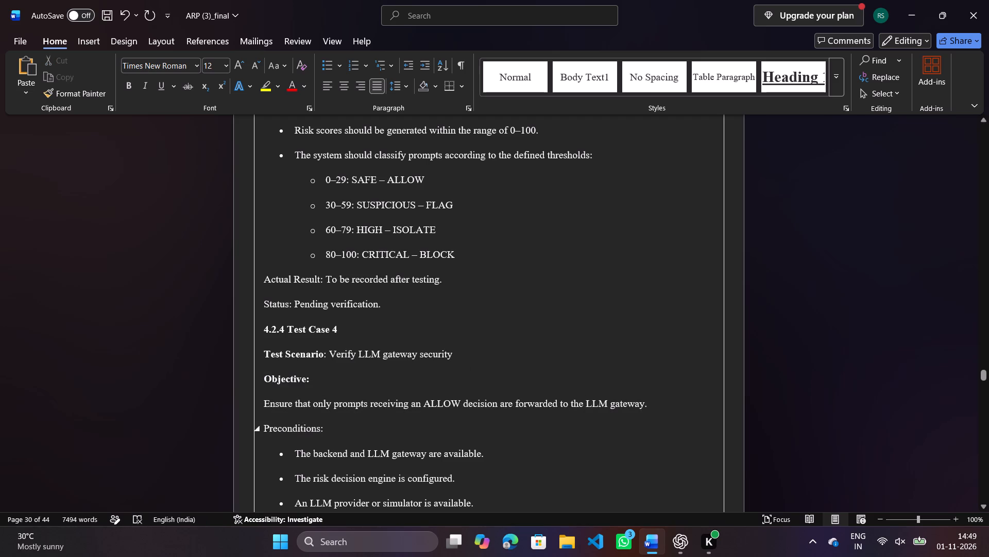
{"action": "left_click_drag", "start_coordinate": [326, 432], "coordinate": [266, 428]}
{"action": "left_click", "coordinate": [275, 402]}
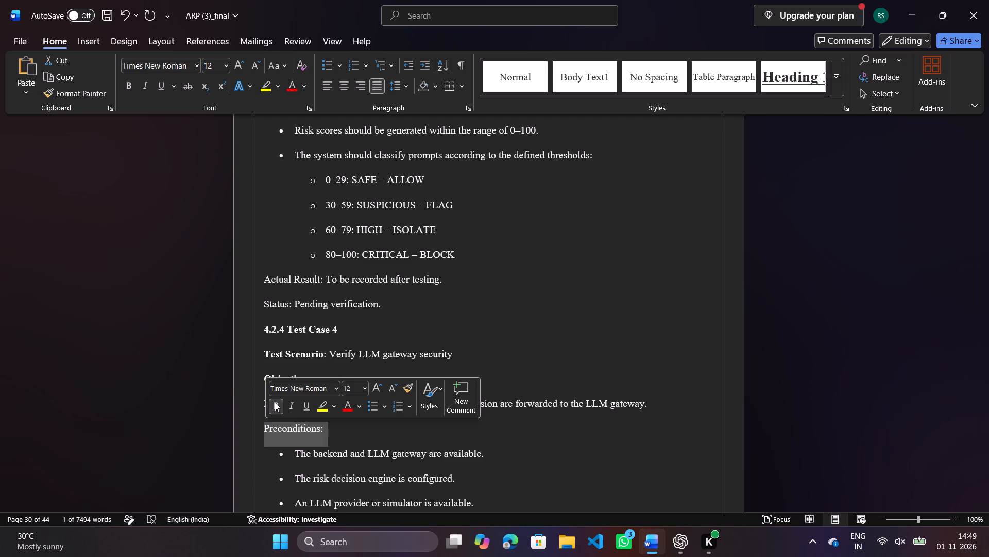
{"action": "left_click", "coordinate": [377, 433]}
{"action": "scroll", "coordinate": [377, 433], "scroll_direction": "down", "scroll_amount": 2}
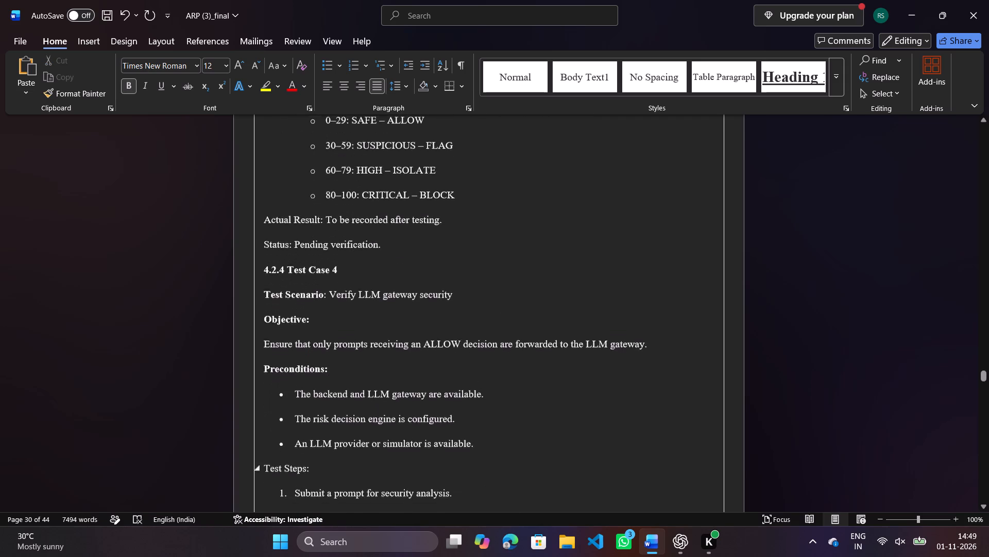
{"action": "scroll", "coordinate": [377, 433], "scroll_direction": "down", "scroll_amount": 1}
{"action": "left_click_drag", "start_coordinate": [309, 410], "coordinate": [255, 403]}
{"action": "left_click", "coordinate": [318, 415]}
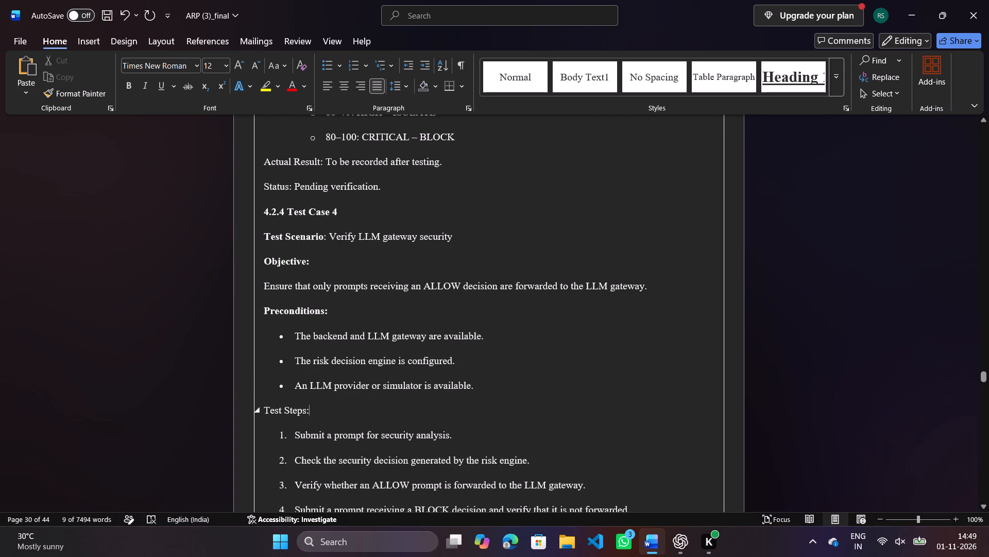
{"action": "left_click_drag", "start_coordinate": [311, 412], "coordinate": [273, 410]}
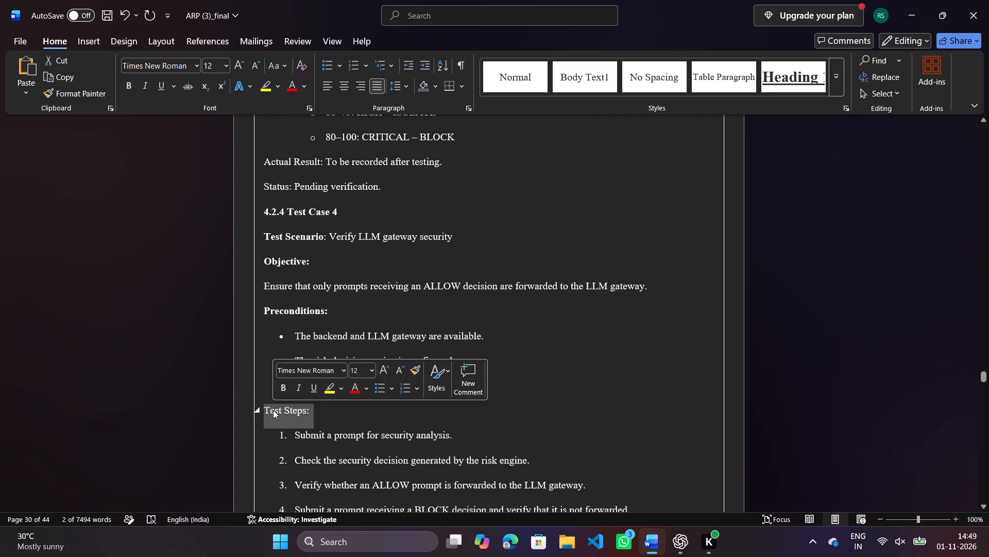
{"action": "left_click", "coordinate": [283, 390]}
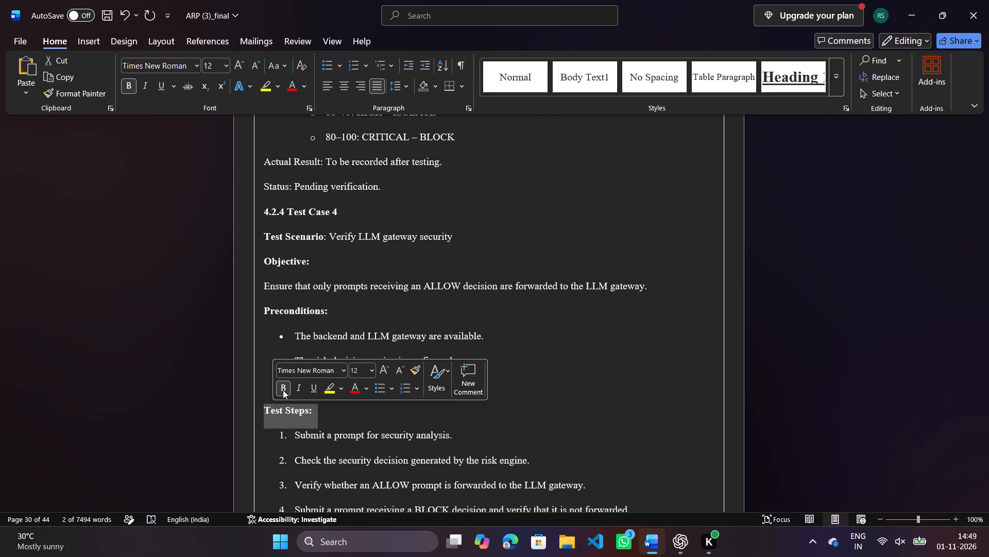
{"action": "left_click", "coordinate": [334, 415]}
Make the words Expected Result under Test Case 4 bold.
{"action": "scroll", "coordinate": [334, 415], "scroll_direction": "down", "scroll_amount": 1}
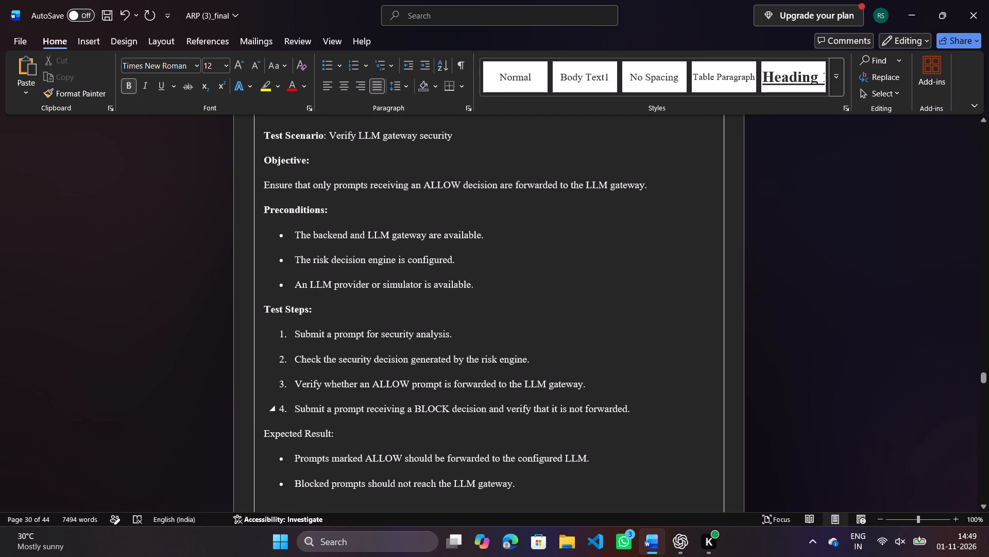
{"action": "left_click_drag", "start_coordinate": [331, 432], "coordinate": [261, 435]}
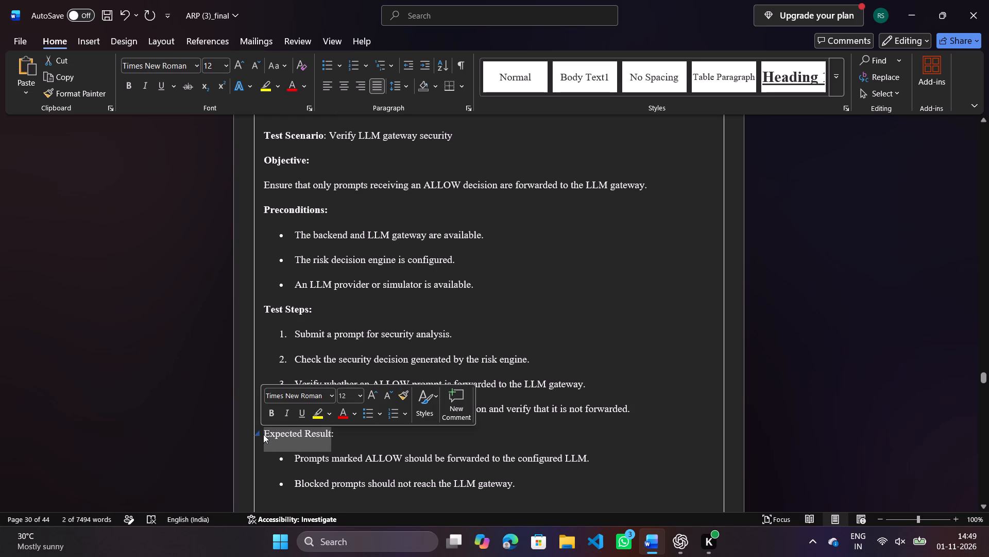
{"action": "left_click", "coordinate": [272, 416]}
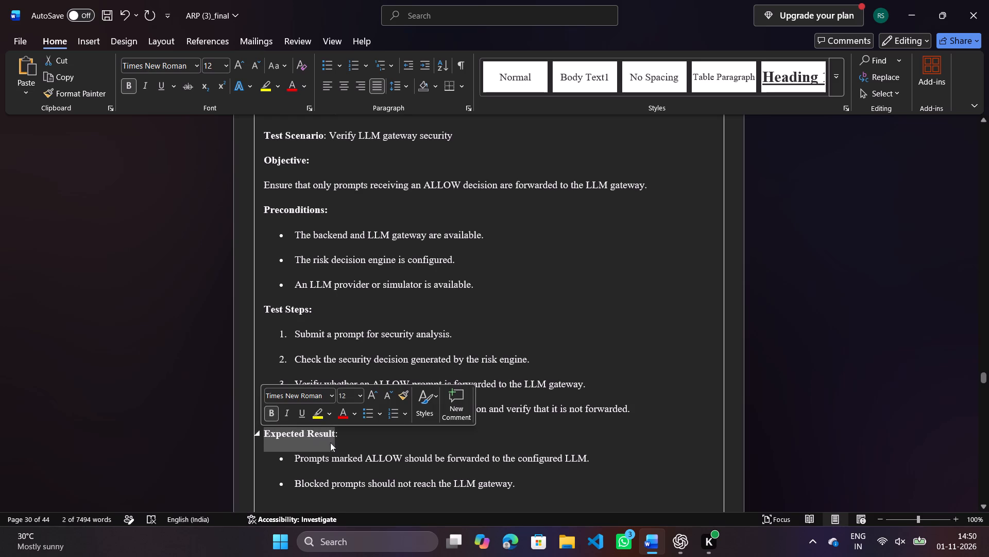
{"action": "left_click", "coordinate": [367, 432]}
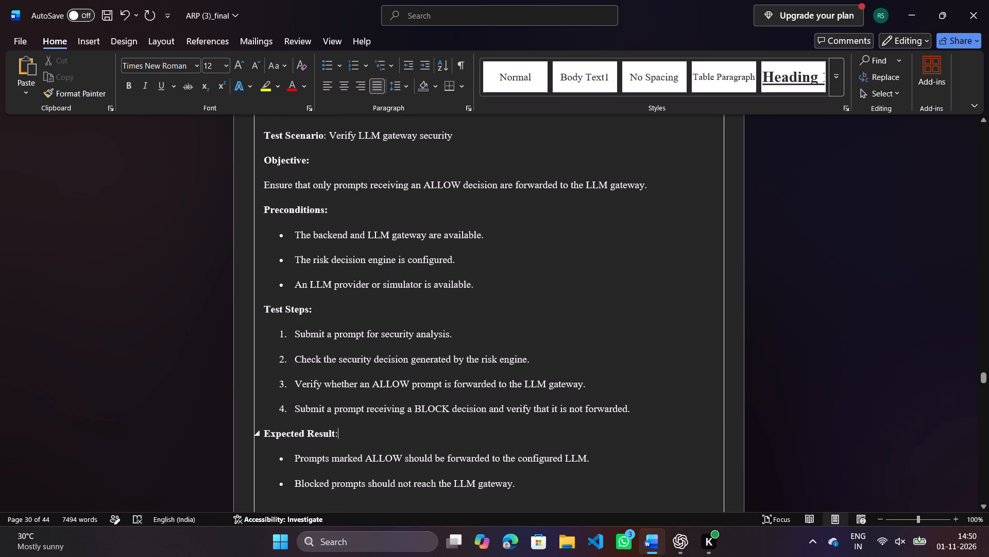
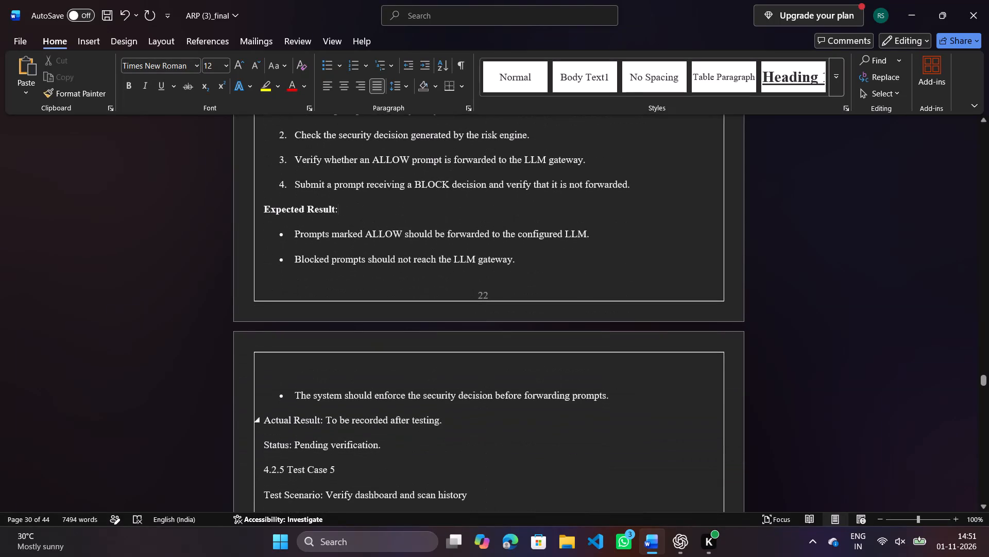
Make the whole 4.2.5 Test Case 5 subheading bold, including its number.
{"action": "left_click_drag", "start_coordinate": [338, 443], "coordinate": [262, 446]}
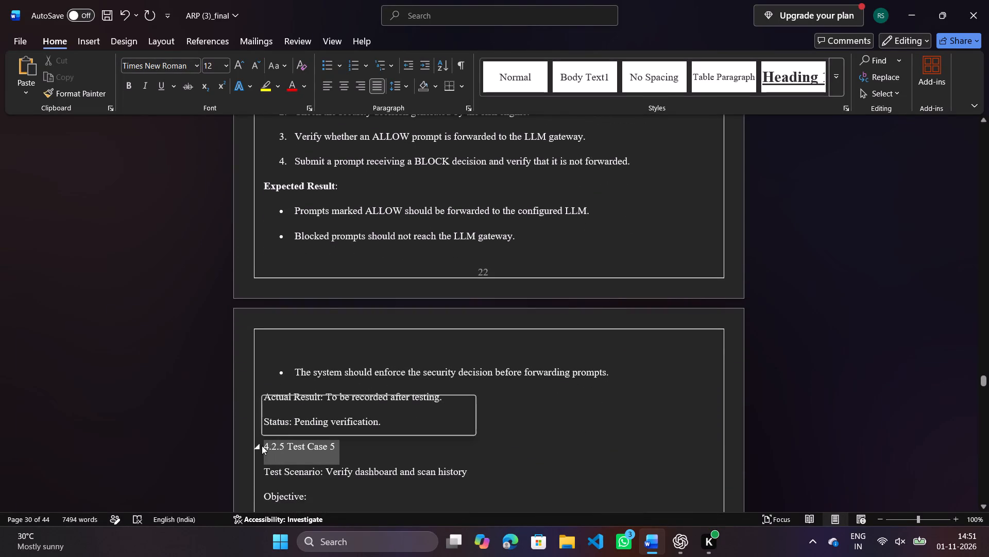
{"action": "left_click", "coordinate": [273, 427]}
{"action": "left_click", "coordinate": [351, 448]}
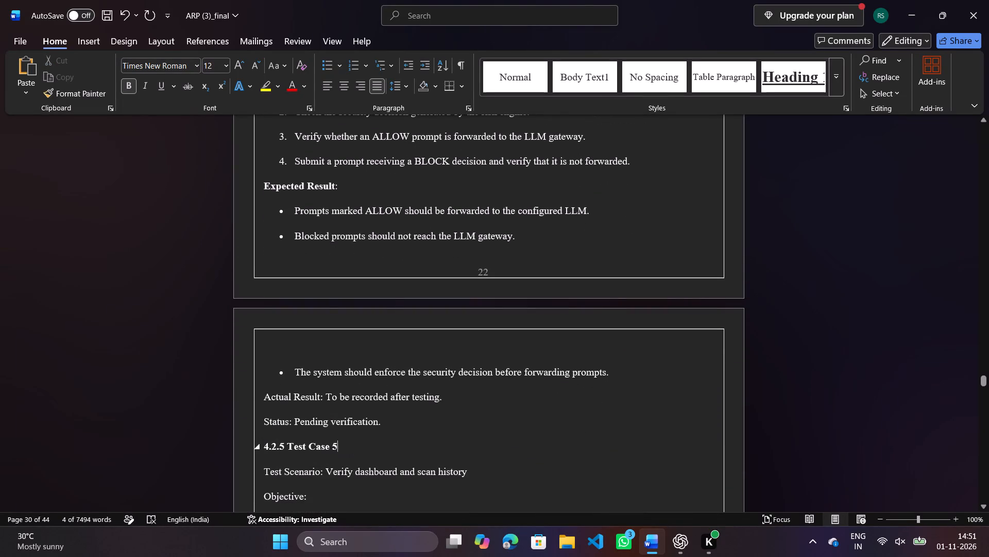
Make the Test Scenario: and Objective: labels under Test Case 5 bold.
{"action": "left_click_drag", "start_coordinate": [323, 472], "coordinate": [261, 473]}
{"action": "left_click", "coordinate": [270, 450]}
{"action": "left_click", "coordinate": [331, 487]}
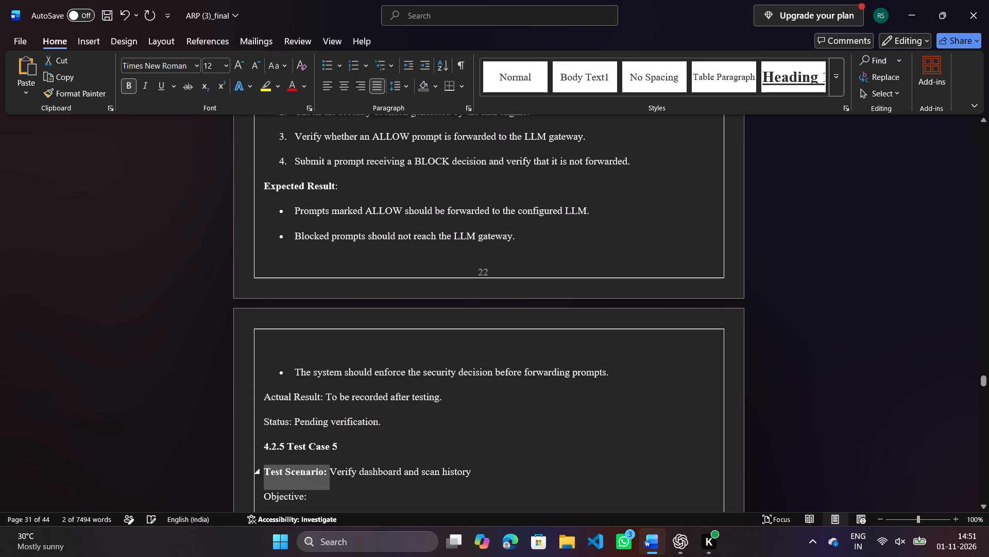
{"action": "scroll", "coordinate": [331, 487], "scroll_direction": "down", "scroll_amount": 1}
{"action": "left_click_drag", "start_coordinate": [305, 444], "coordinate": [263, 446]}
{"action": "left_click", "coordinate": [272, 434]}
{"action": "left_click", "coordinate": [274, 429]}
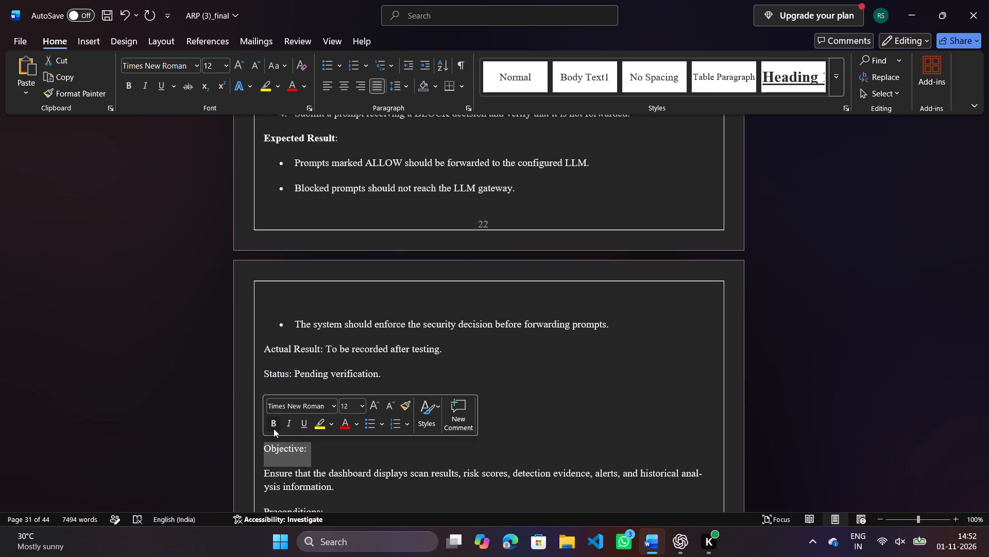
{"action": "left_click", "coordinate": [346, 456]}
Make the Preconditions: and Test Steps: labels under Test Case 5 bold.
{"action": "scroll", "coordinate": [346, 456], "scroll_direction": "down", "scroll_amount": 1}
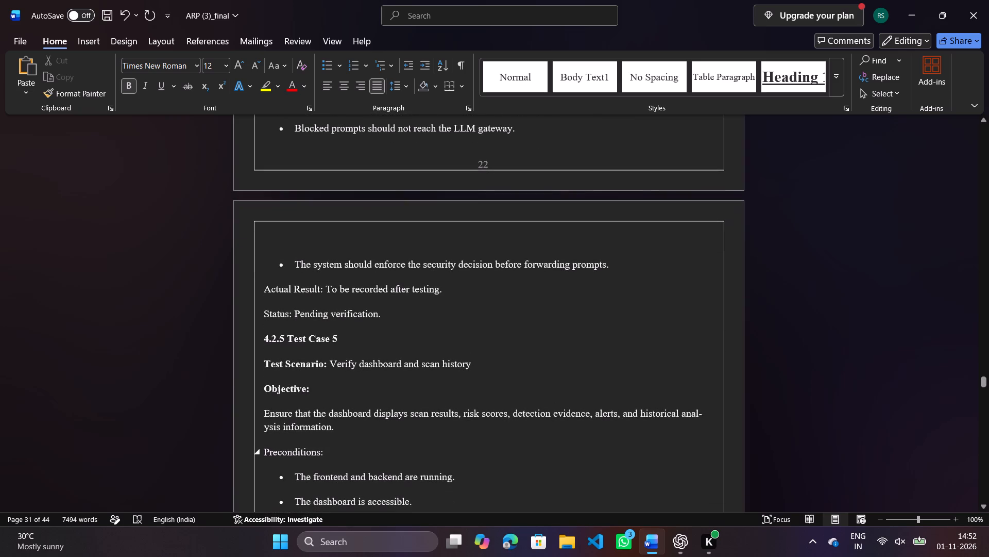
{"action": "left_click_drag", "start_coordinate": [326, 453], "coordinate": [261, 452]}
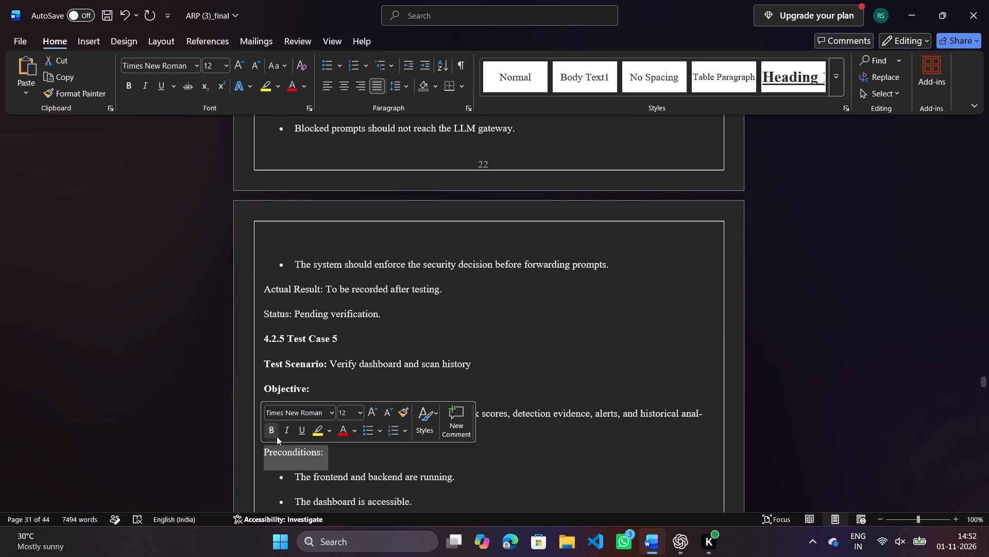
{"action": "left_click", "coordinate": [274, 434]}
{"action": "left_click", "coordinate": [351, 453]}
{"action": "scroll", "coordinate": [351, 453], "scroll_direction": "down", "scroll_amount": 1}
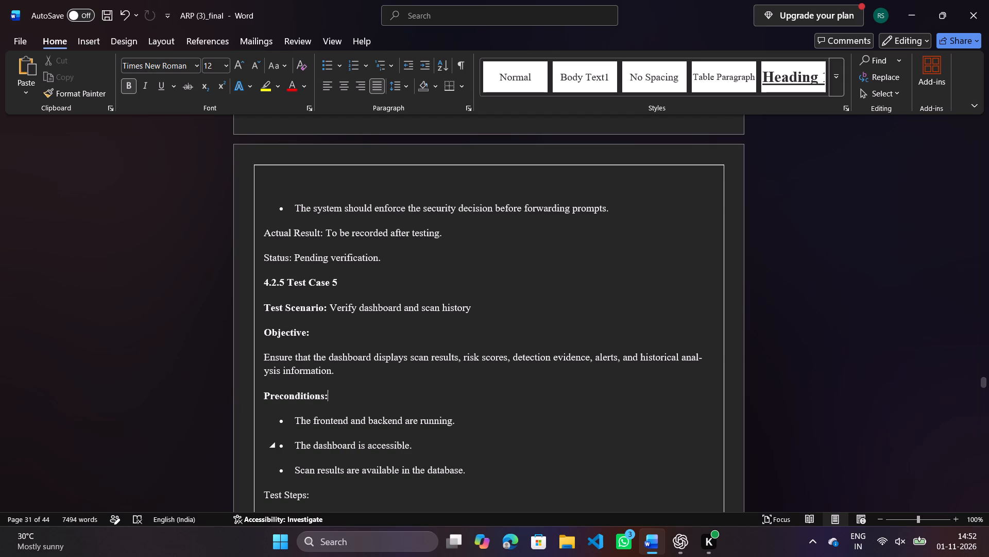
{"action": "scroll", "coordinate": [351, 453], "scroll_direction": "down", "scroll_amount": 1}
{"action": "left_click_drag", "start_coordinate": [315, 395], "coordinate": [255, 400]}
{"action": "left_click", "coordinate": [263, 381]}
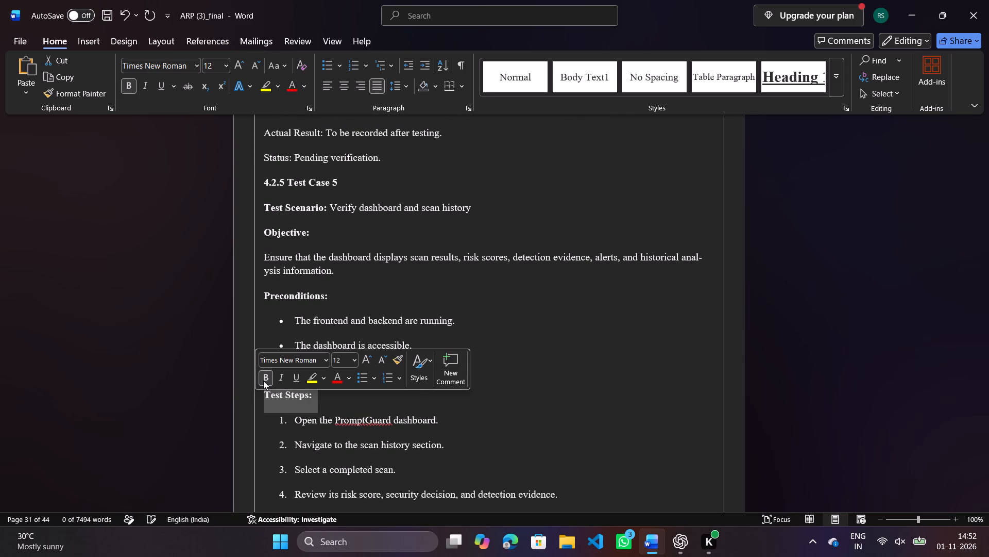
{"action": "left_click", "coordinate": [353, 404]}
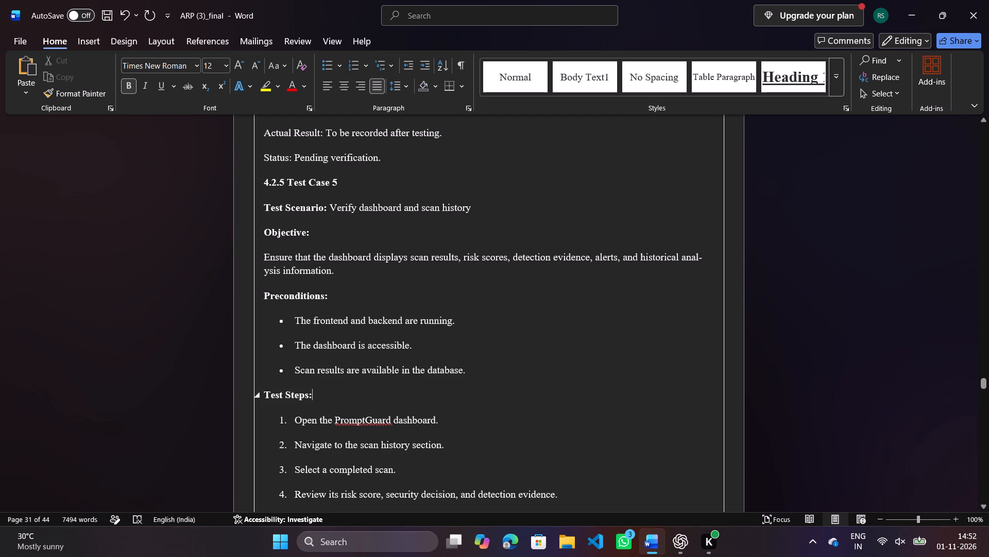
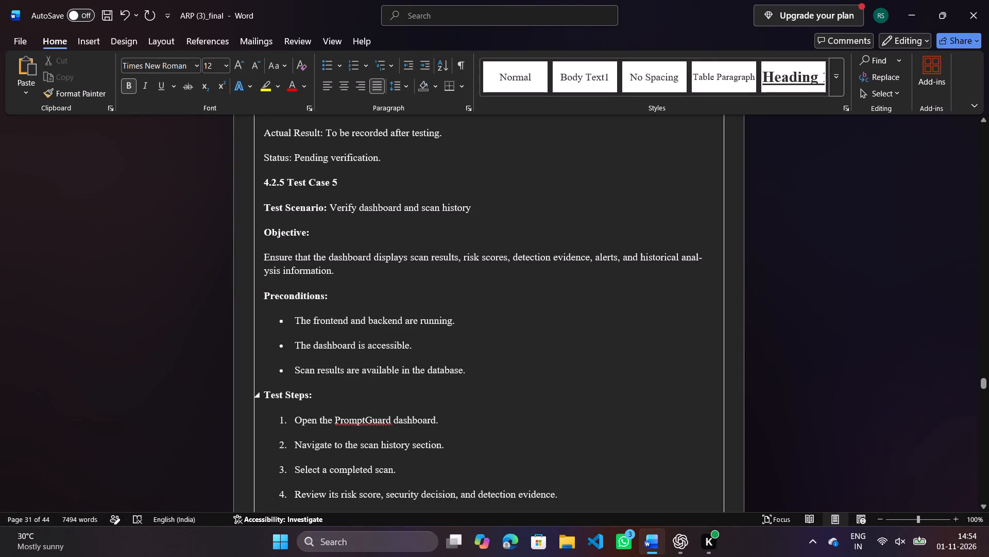
Make the Expected Result label under Test Case 5 bold.
{"action": "scroll", "coordinate": [343, 393], "scroll_direction": "down", "scroll_amount": 1}
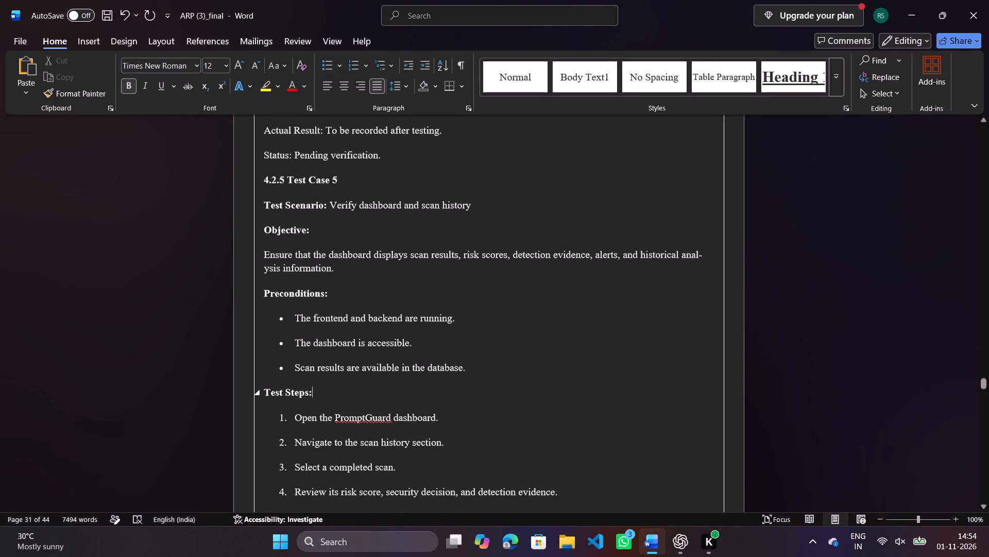
{"action": "scroll", "coordinate": [343, 393], "scroll_direction": "down", "scroll_amount": 1}
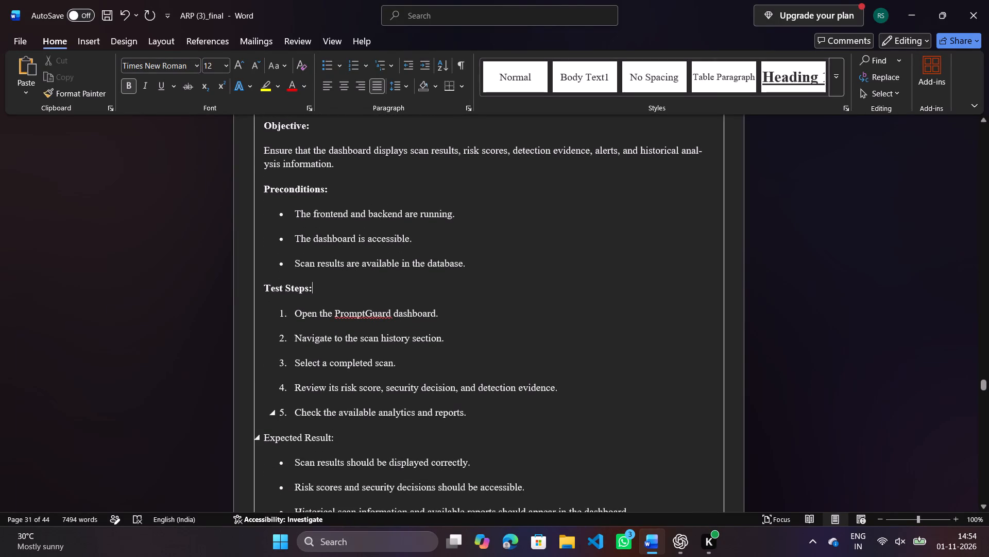
{"action": "left_click_drag", "start_coordinate": [331, 437], "coordinate": [257, 443]}
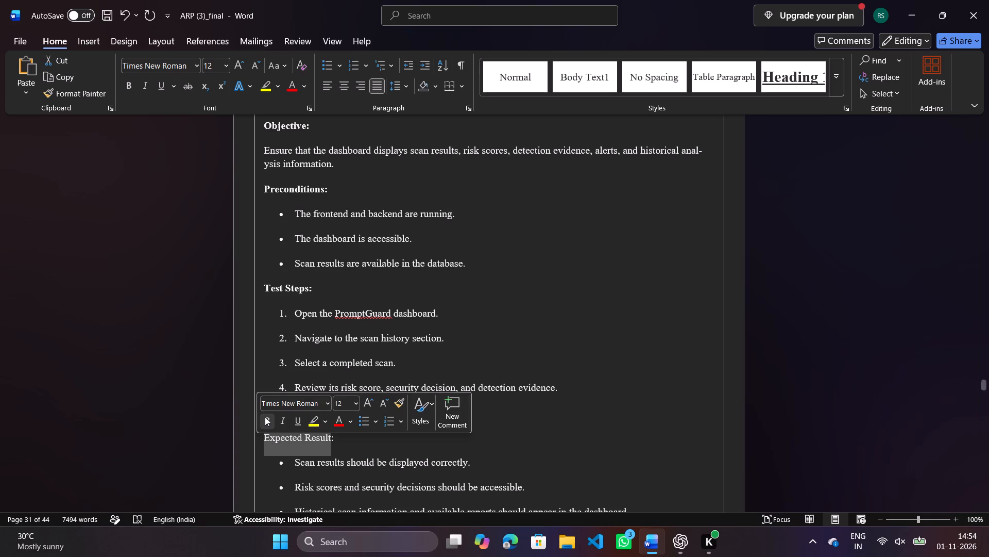
{"action": "left_click", "coordinate": [264, 416]}
{"action": "left_click", "coordinate": [362, 444]}
Make the Actual Result: and Status labels under Test Case 5 bold.
{"action": "scroll", "coordinate": [362, 444], "scroll_direction": "down", "scroll_amount": 1}
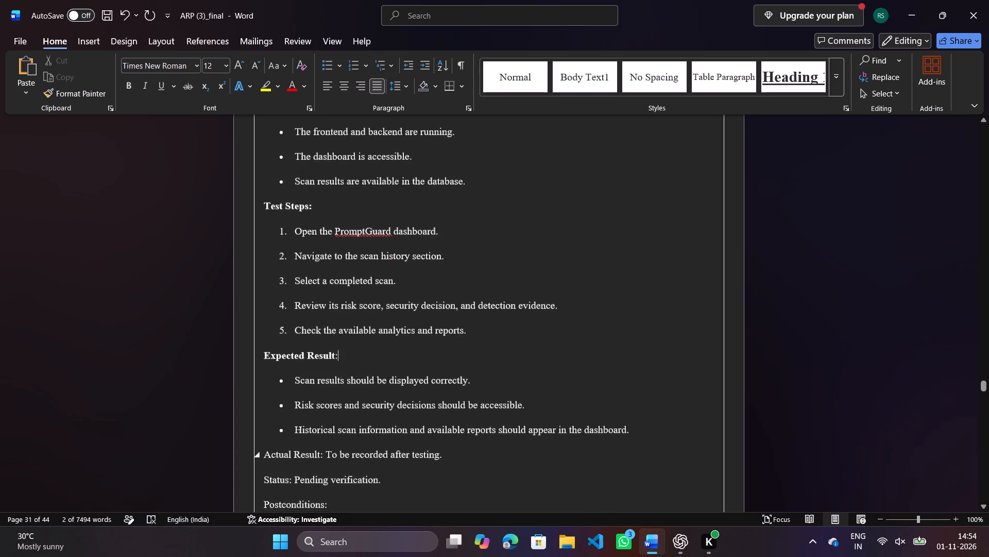
{"action": "scroll", "coordinate": [362, 444], "scroll_direction": "down", "scroll_amount": 1}
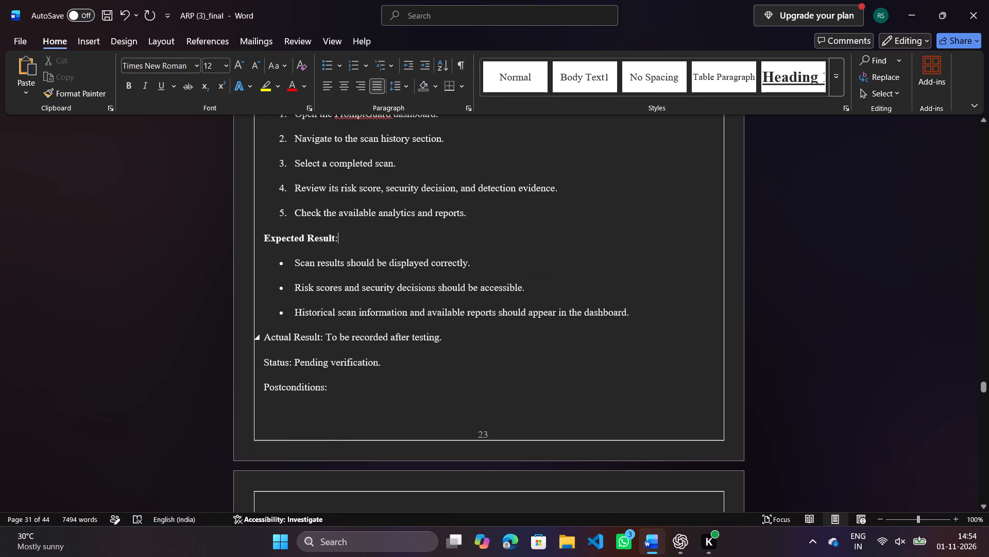
{"action": "left_click_drag", "start_coordinate": [321, 337], "coordinate": [257, 337]}
{"action": "left_click", "coordinate": [261, 311]}
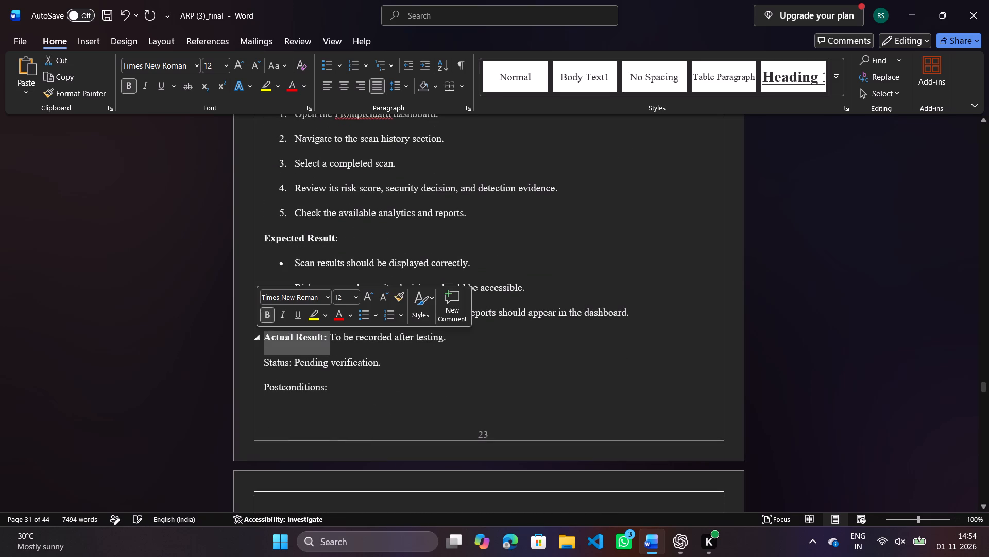
{"action": "left_click_drag", "start_coordinate": [287, 362], "coordinate": [261, 362]}
{"action": "left_click", "coordinate": [266, 343]}
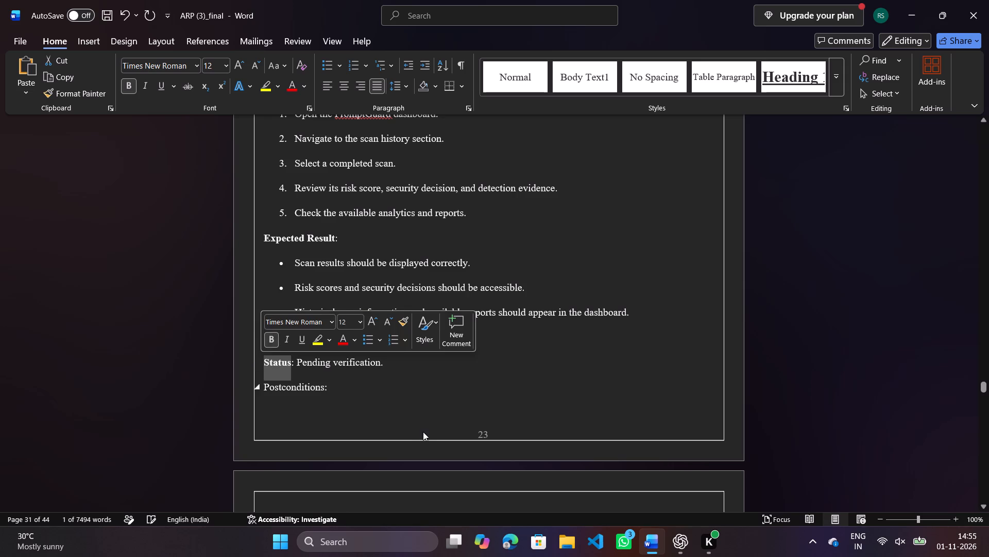
{"action": "left_click", "coordinate": [423, 432]}
Delete the Postconditions: label and its paragraph about test observations and detection results at the end of Test Case 5.
{"action": "scroll", "coordinate": [423, 432], "scroll_direction": "down", "scroll_amount": 3}
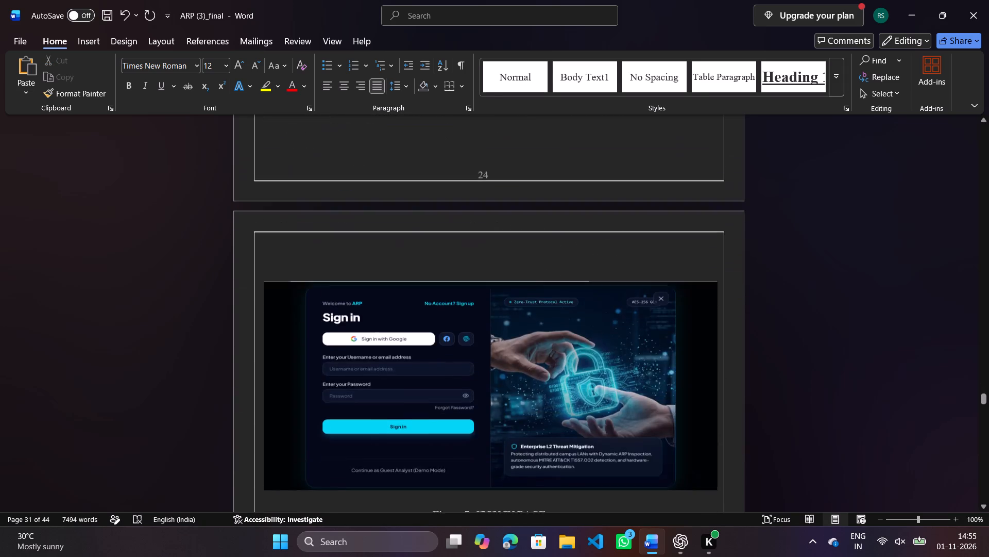
{"action": "scroll", "coordinate": [423, 432], "scroll_direction": "up", "scroll_amount": 3}
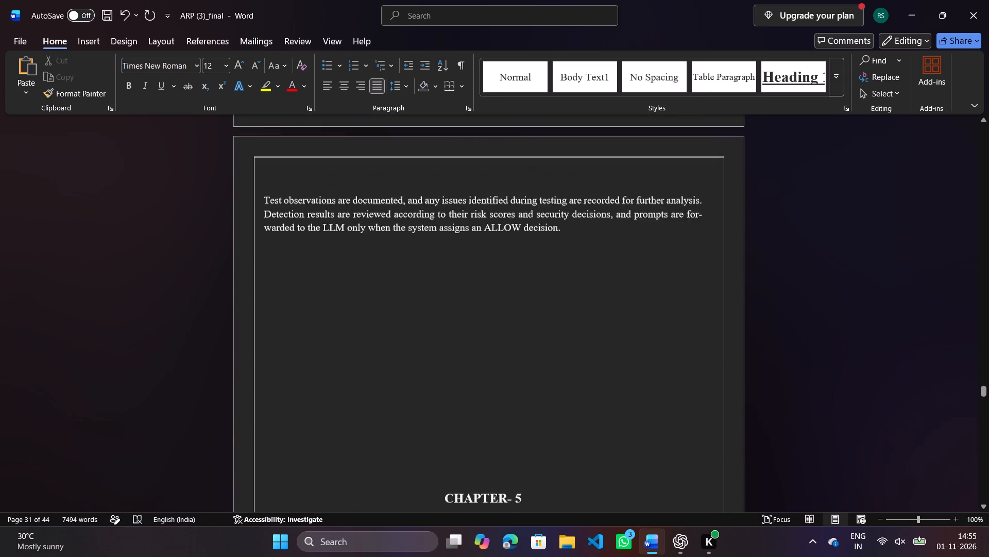
{"action": "scroll", "coordinate": [423, 432], "scroll_direction": "up", "scroll_amount": 1}
{"action": "left_click_drag", "start_coordinate": [562, 388], "coordinate": [377, 363]}
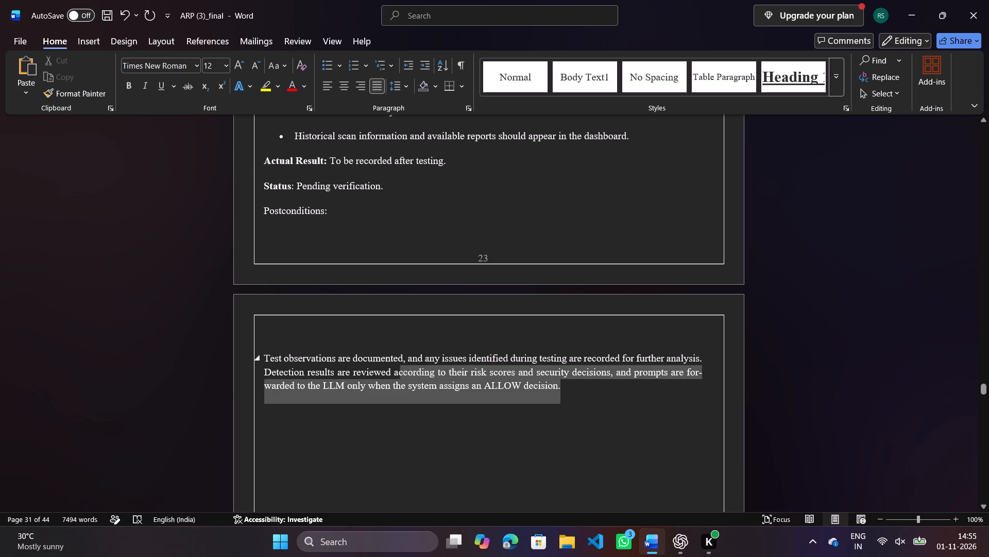
{"action": "left_click_drag", "start_coordinate": [377, 363], "coordinate": [252, 242]}
{"action": "key", "text": "BackSpace"}
Remove the surplus empty lines above the CHAPTER- 5 RESULTS heading so it moves up its page.
{"action": "scroll", "coordinate": [384, 308], "scroll_direction": "down", "scroll_amount": 1}
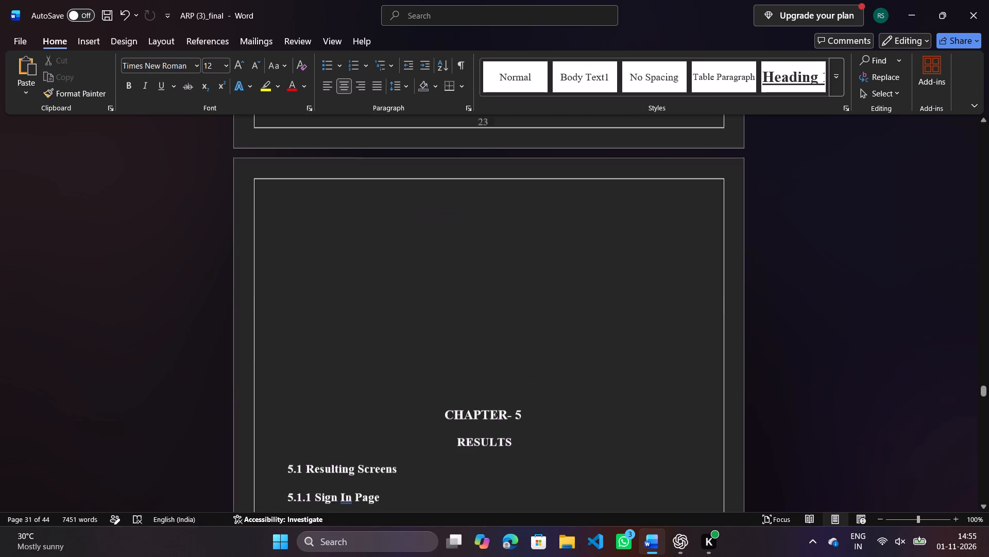
{"action": "left_click", "coordinate": [374, 336]}
{"action": "key", "text": "BackSpace"}
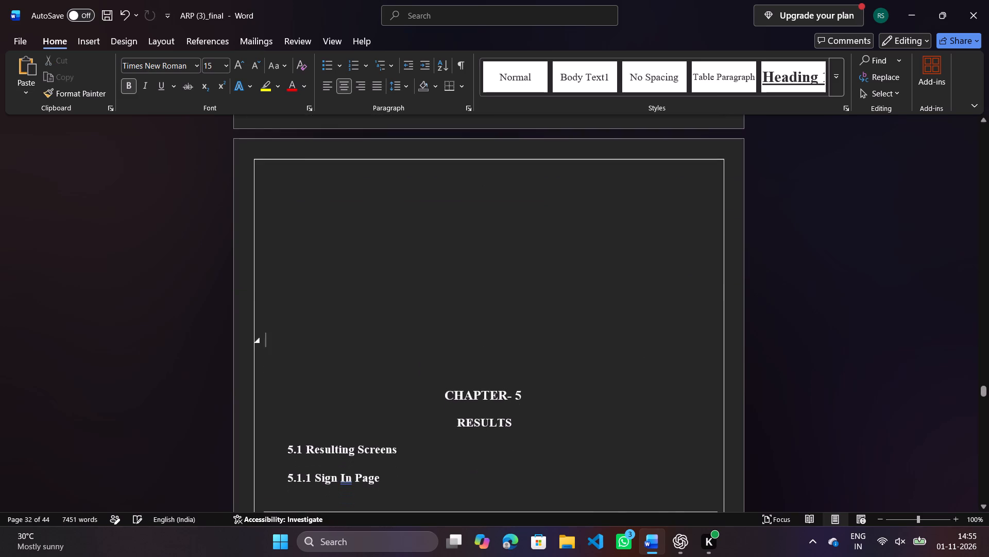
{"action": "key", "text": "BackSpace"}
{"action": "key", "text": "BackSpace"}
{"action": "key", "text": "BackSpace"}
{"action": "key", "text": "BackSpace"}
{"action": "key", "text": "BackSpace"}
{"action": "key", "text": "BackSpace"}
{"action": "key", "text": "BackSpace"}
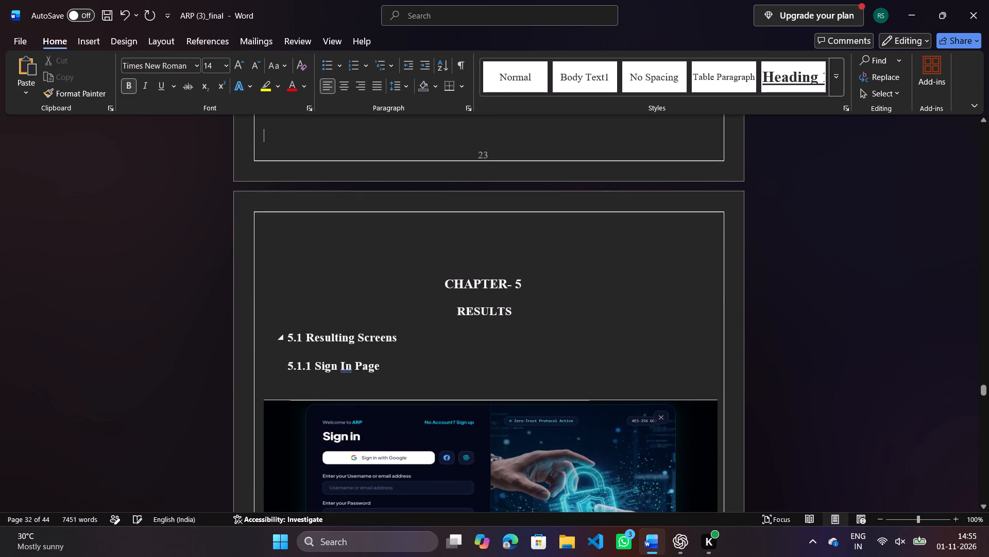
{"action": "left_click", "coordinate": [319, 273]}
{"action": "key", "text": "BackSpace"}
{"action": "key", "text": "BackSpace"}
{"action": "key", "text": "BackSpace"}
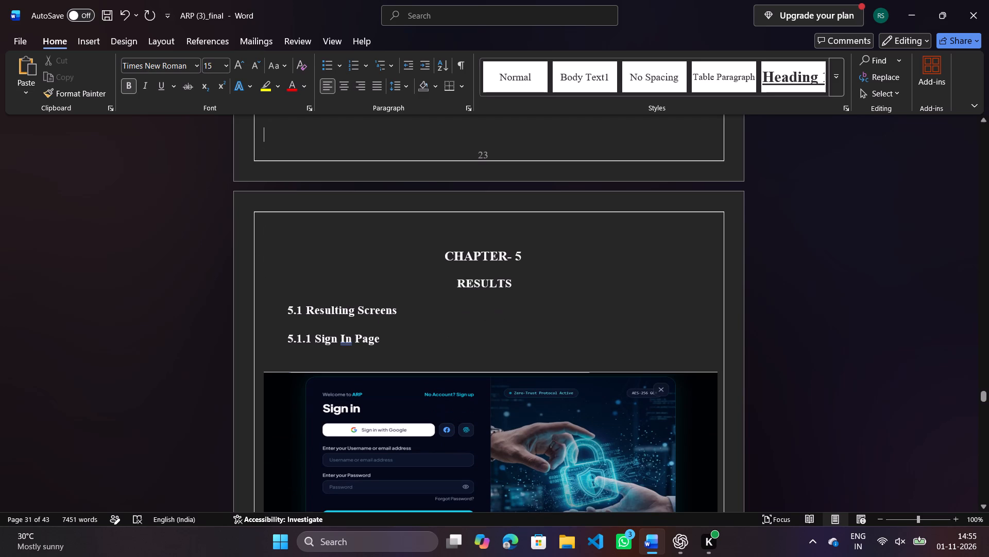
{"action": "left_click", "coordinate": [317, 241]}
{"action": "key", "text": "Up"}
Look through Chapter 5's resulting screens, figures and captions, continuing to the 5.2 Resulting Tables section.
{"action": "scroll", "coordinate": [361, 271], "scroll_direction": "down", "scroll_amount": 4}
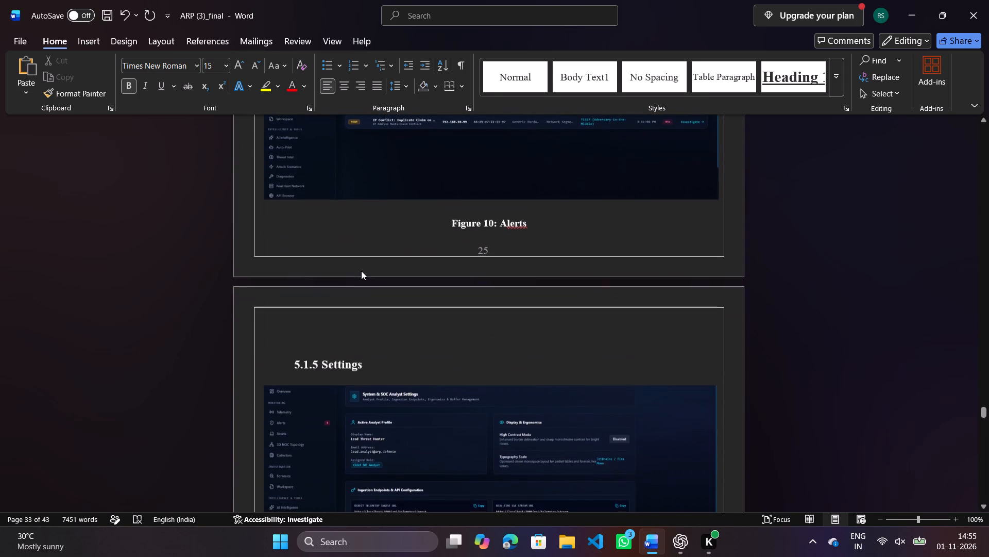
{"action": "scroll", "coordinate": [361, 271], "scroll_direction": "down", "scroll_amount": 1}
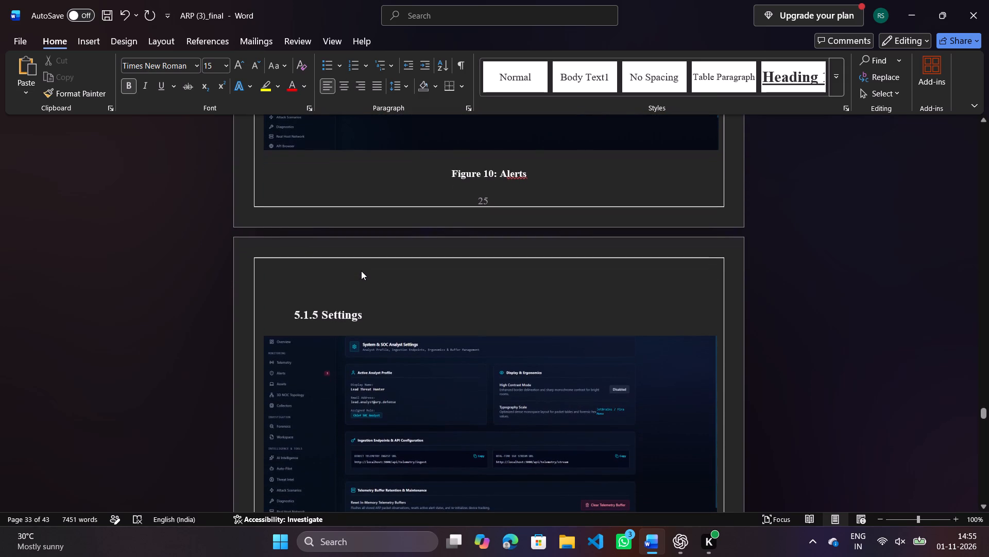
{"action": "scroll", "coordinate": [361, 271], "scroll_direction": "down", "scroll_amount": 3}
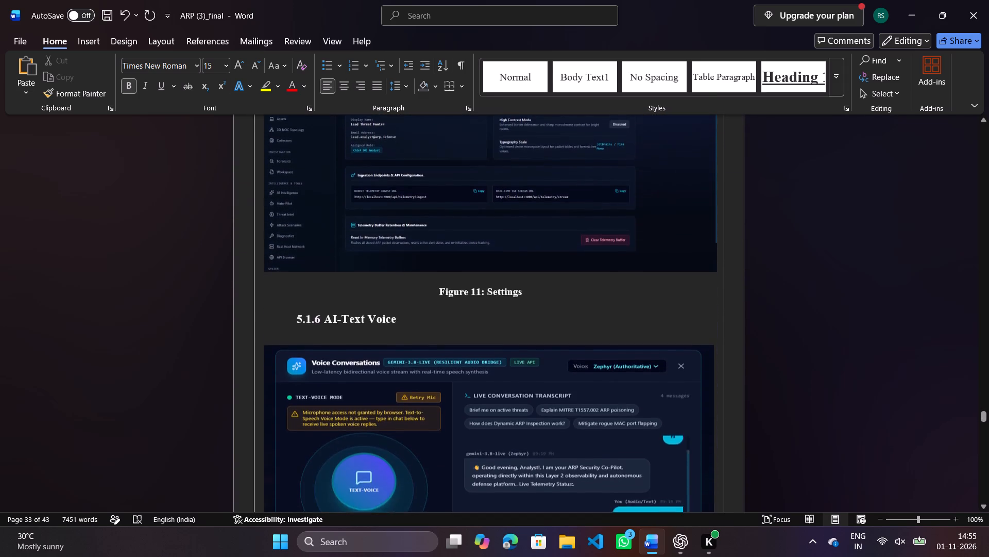
{"action": "scroll", "coordinate": [361, 271], "scroll_direction": "down", "scroll_amount": 1}
{"action": "scroll", "coordinate": [361, 271], "scroll_direction": "up", "scroll_amount": 2}
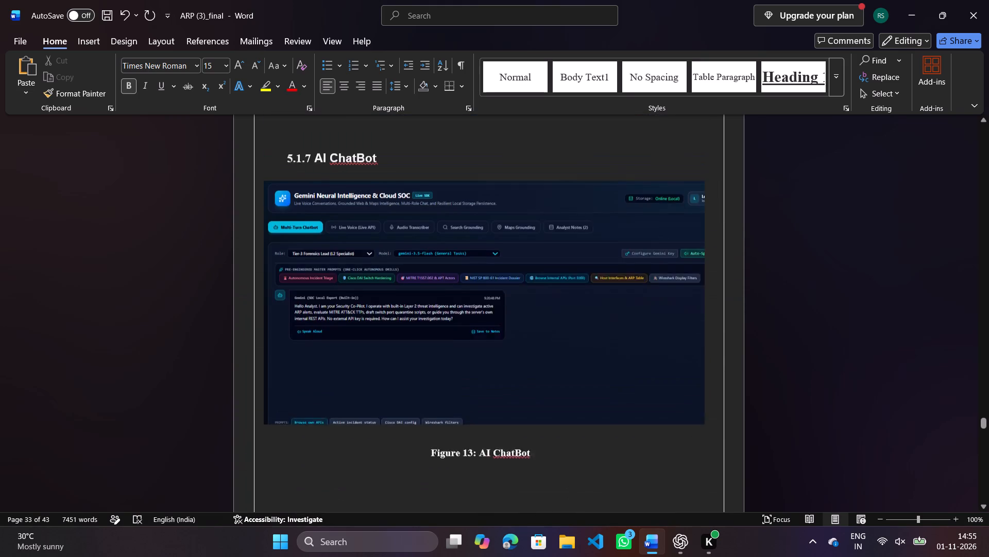
{"action": "scroll", "coordinate": [361, 271], "scroll_direction": "up", "scroll_amount": 3}
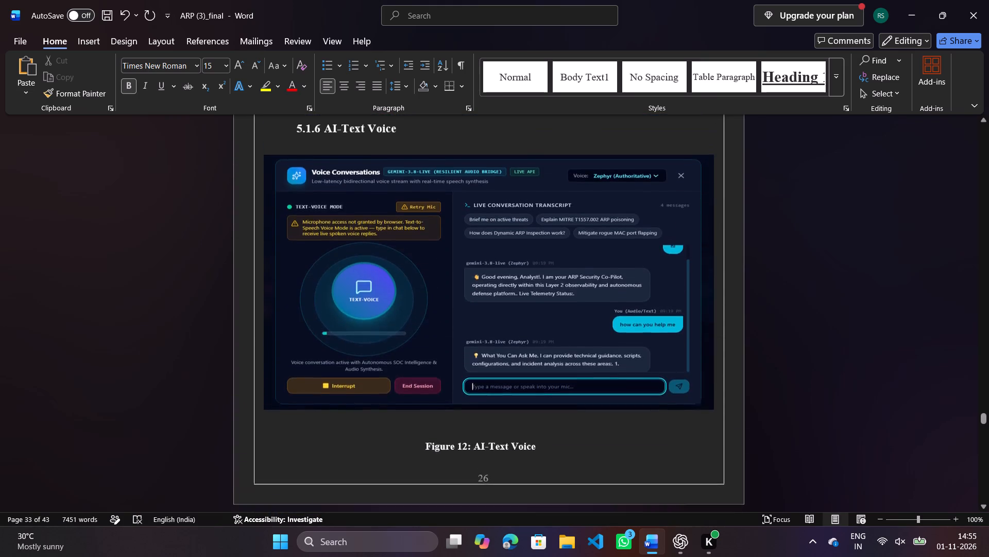
{"action": "scroll", "coordinate": [361, 271], "scroll_direction": "up", "scroll_amount": 1}
{"action": "scroll", "coordinate": [361, 271], "scroll_direction": "down", "scroll_amount": 5}
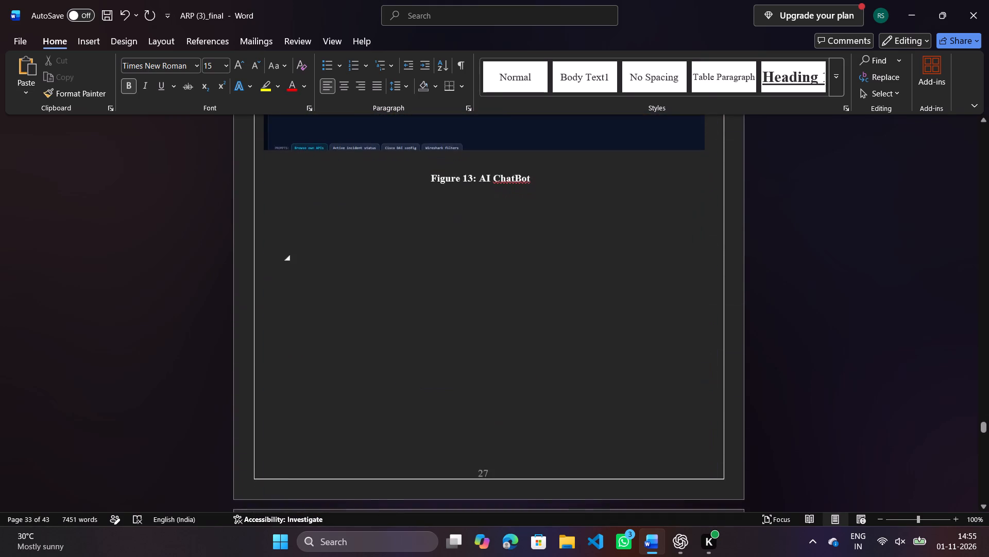
{"action": "scroll", "coordinate": [361, 271], "scroll_direction": "up", "scroll_amount": 2}
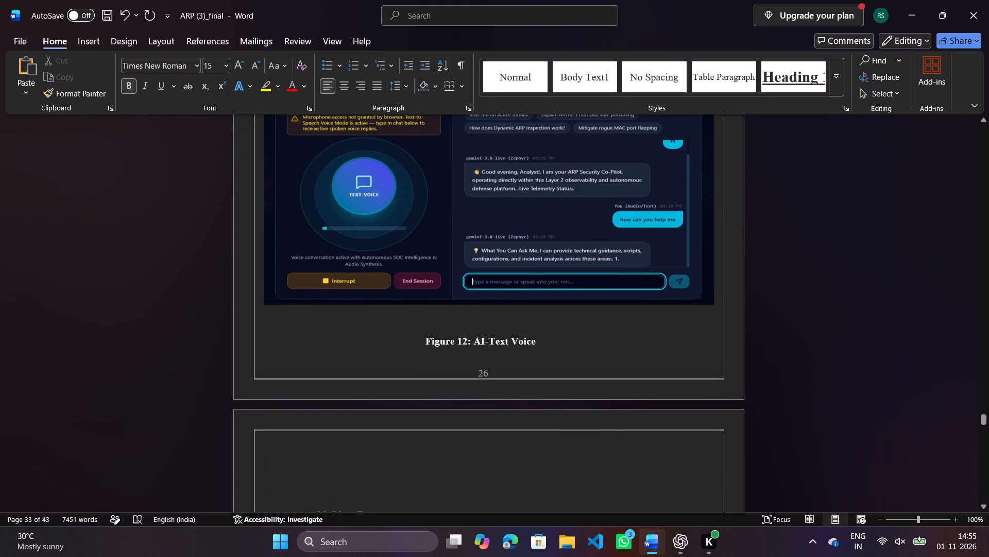
{"action": "scroll", "coordinate": [361, 271], "scroll_direction": "up", "scroll_amount": 2}
{"action": "scroll", "coordinate": [361, 271], "scroll_direction": "down", "scroll_amount": 2}
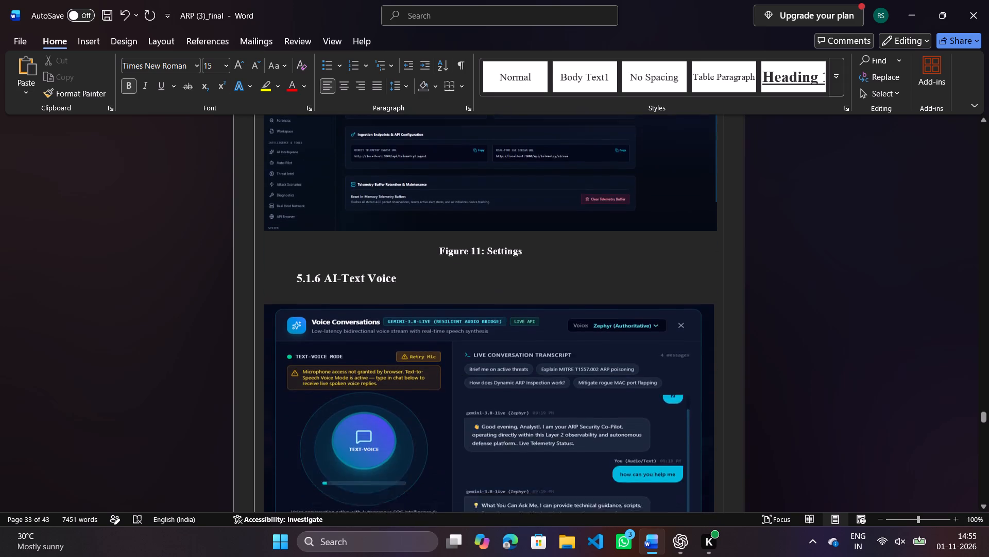
{"action": "scroll", "coordinate": [361, 271], "scroll_direction": "down", "scroll_amount": 1}
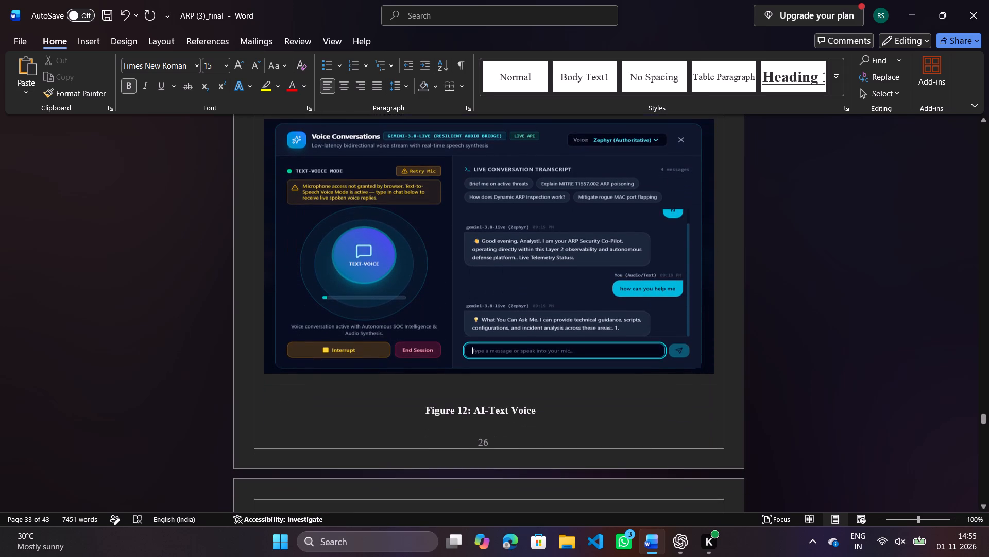
{"action": "scroll", "coordinate": [361, 271], "scroll_direction": "down", "scroll_amount": 4}
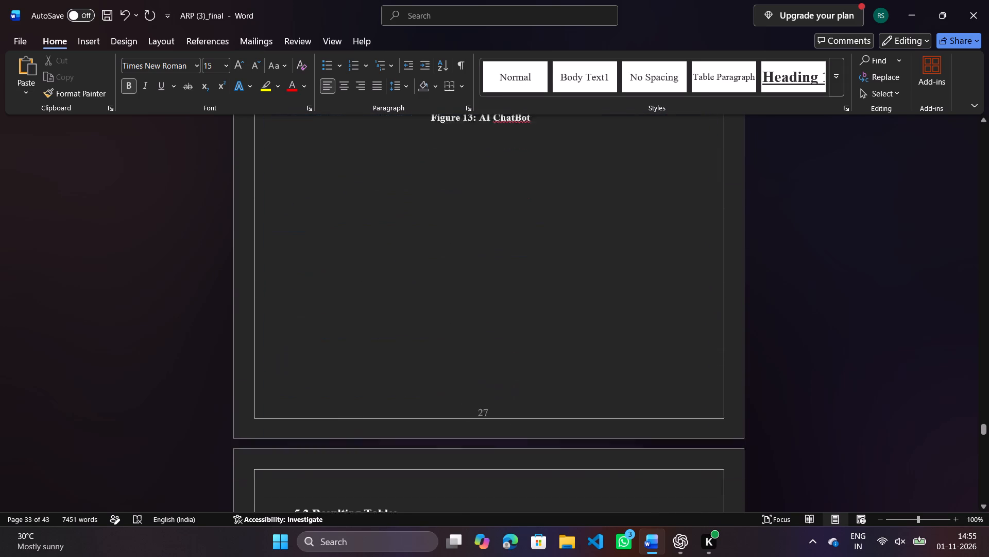
{"action": "scroll", "coordinate": [361, 271], "scroll_direction": "down", "scroll_amount": 2}
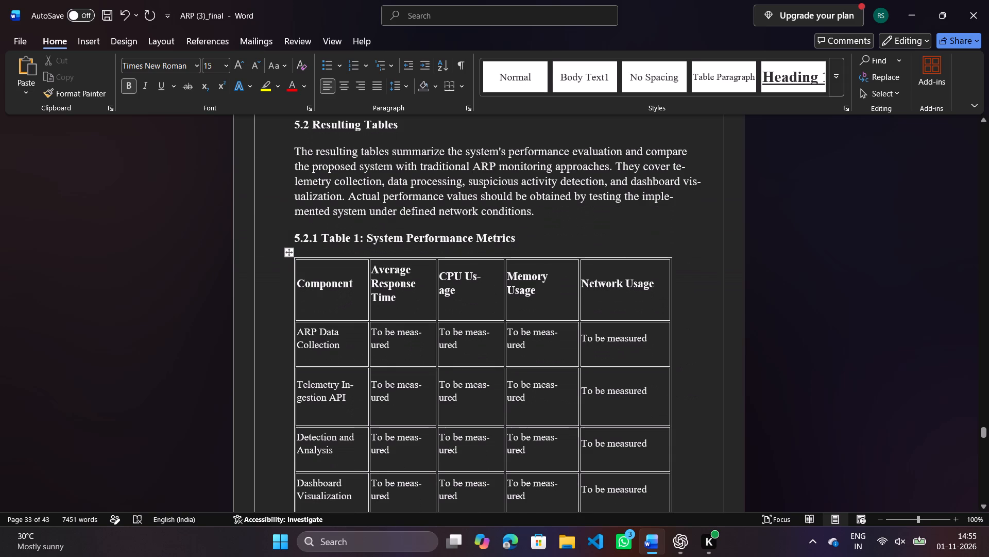
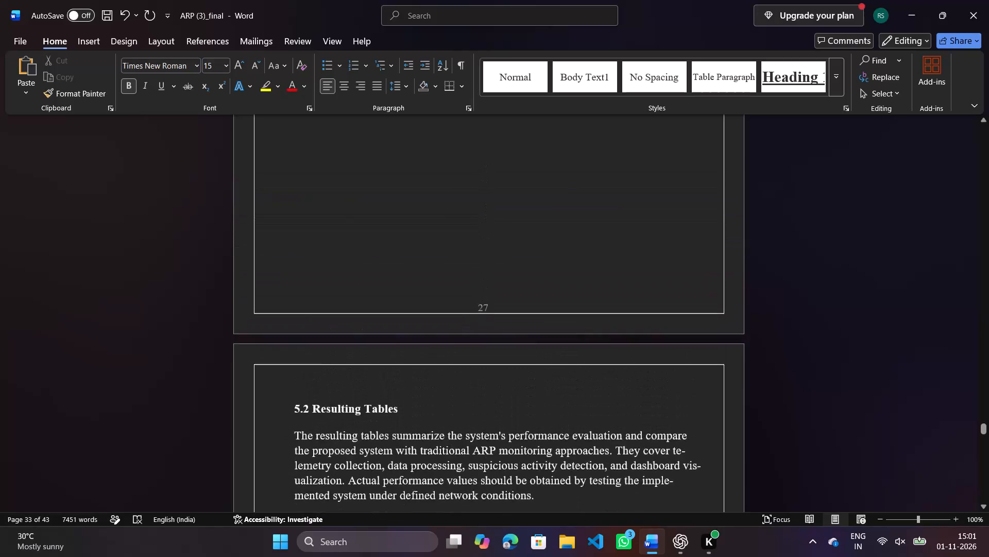
Select everything from the 5.2 Resulting Tables introductory paragraph through the end of the 5.4.3 Results Summary.
{"action": "scroll", "coordinate": [326, 300], "scroll_direction": "up", "scroll_amount": 2}
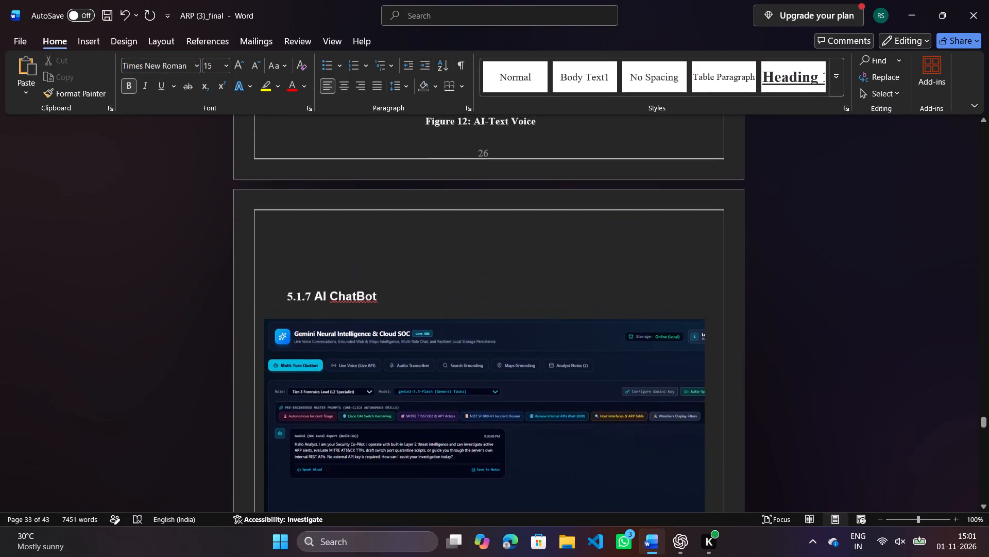
{"action": "scroll", "coordinate": [326, 300], "scroll_direction": "down", "scroll_amount": 3}
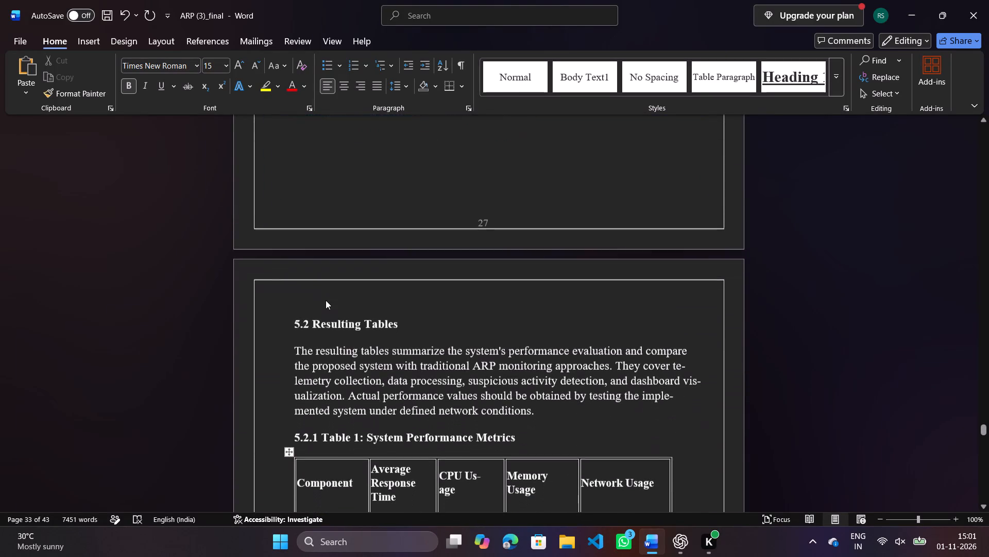
{"action": "scroll", "coordinate": [302, 340], "scroll_direction": "down", "scroll_amount": 1}
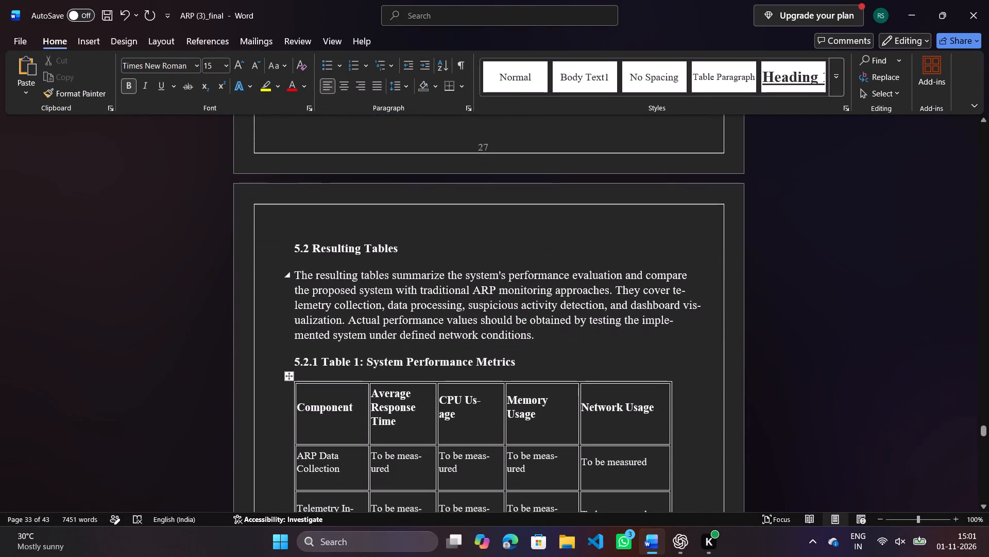
{"action": "left_click", "coordinate": [295, 266]}
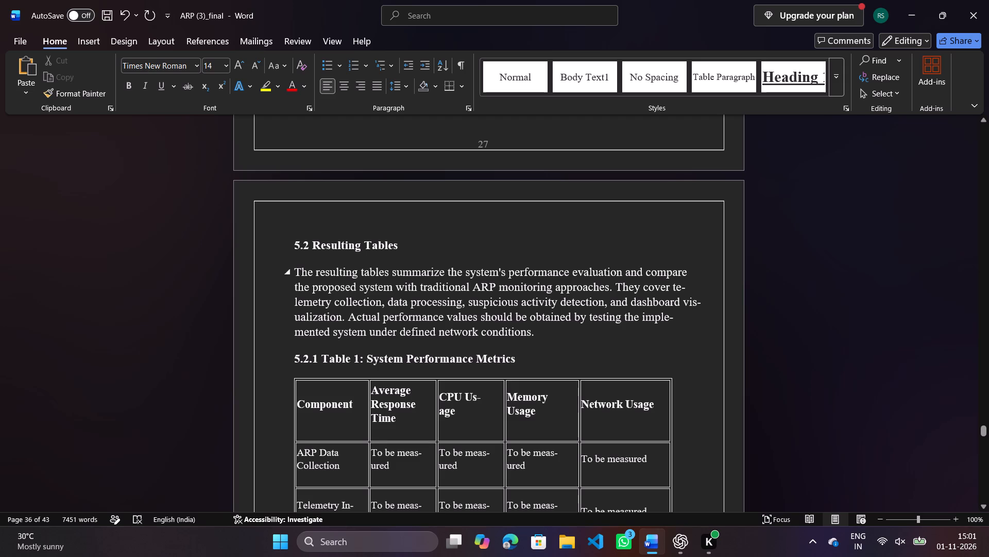
{"action": "left_click_drag", "start_coordinate": [295, 266], "coordinate": [483, 407]}
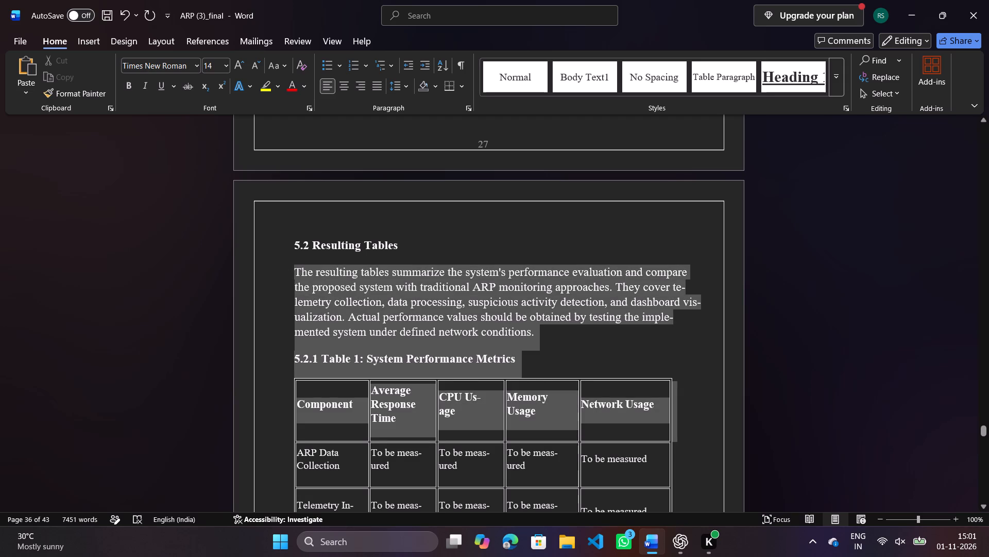
{"action": "left_click_drag", "start_coordinate": [483, 407], "coordinate": [492, 536]}
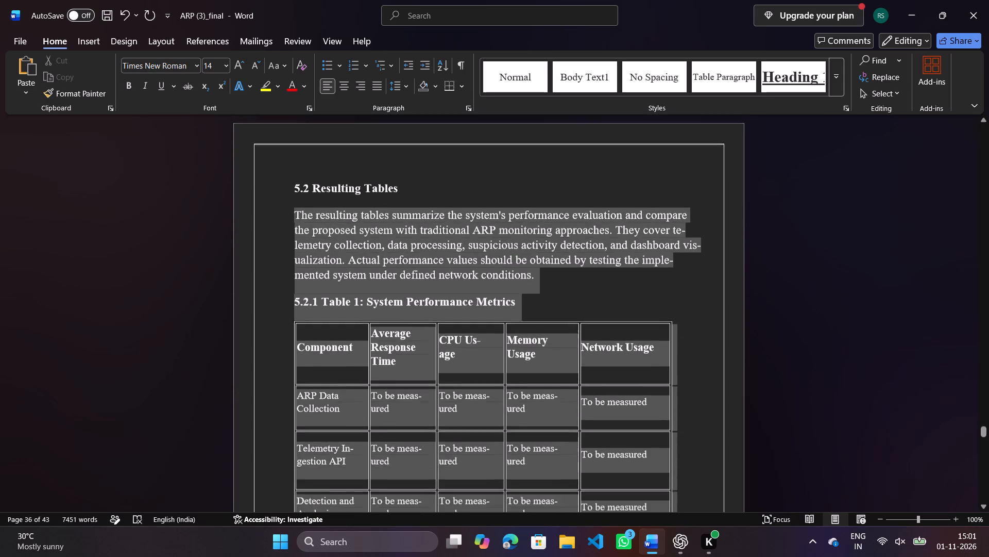
{"action": "left_click_drag", "start_coordinate": [492, 536], "coordinate": [469, 529]}
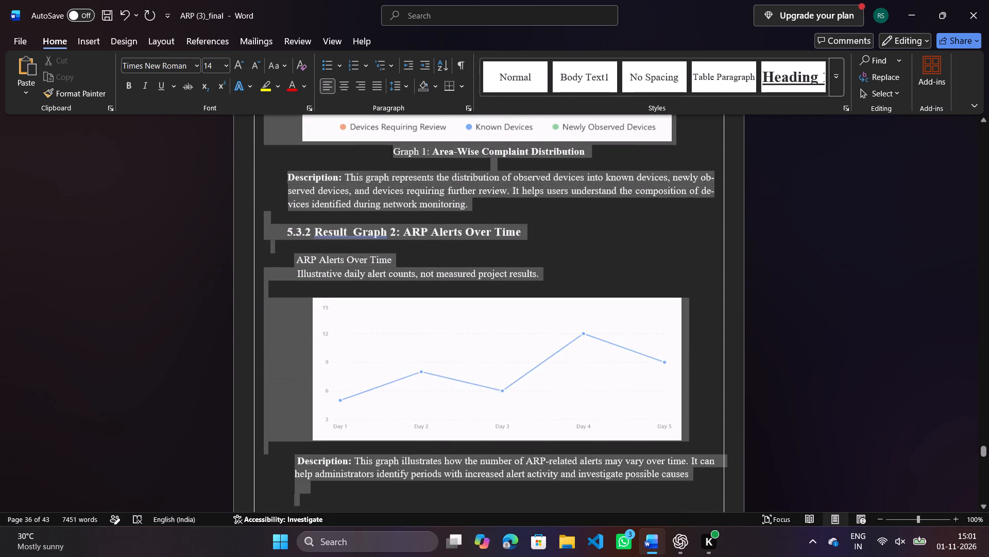
{"action": "left_click_drag", "start_coordinate": [469, 529], "coordinate": [461, 509]}
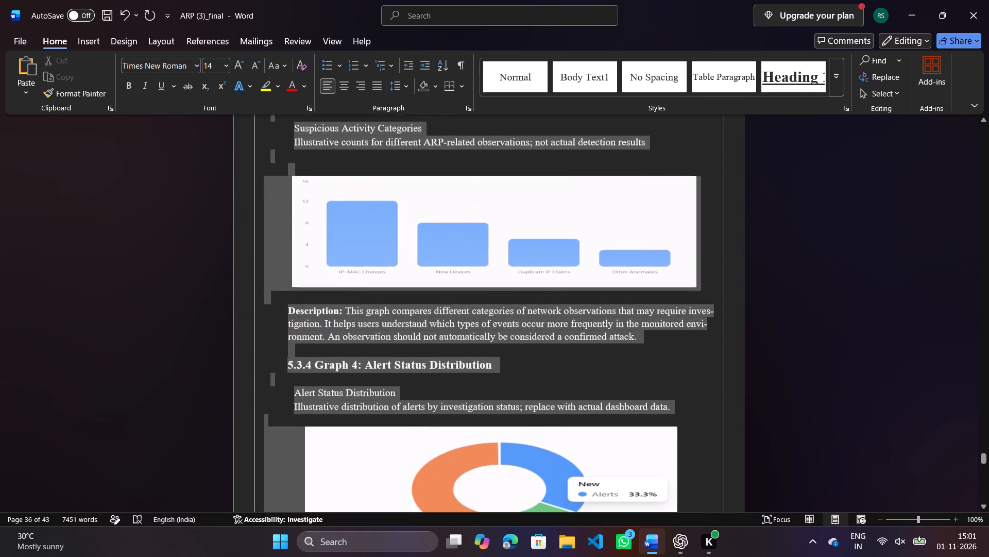
{"action": "left_click_drag", "start_coordinate": [461, 509], "coordinate": [440, 322]}
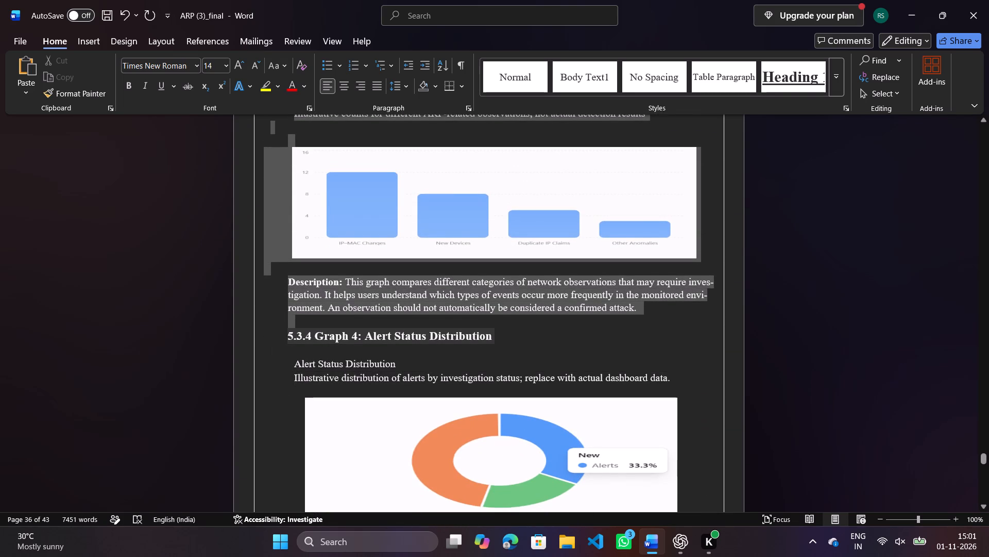
{"action": "left_click_drag", "start_coordinate": [440, 322], "coordinate": [479, 514]}
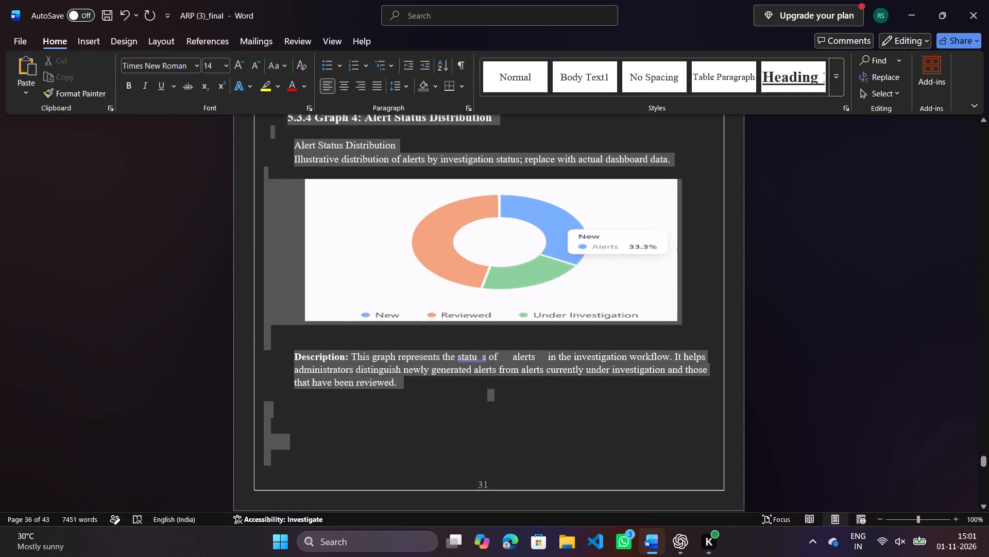
{"action": "left_click_drag", "start_coordinate": [479, 514], "coordinate": [474, 528]}
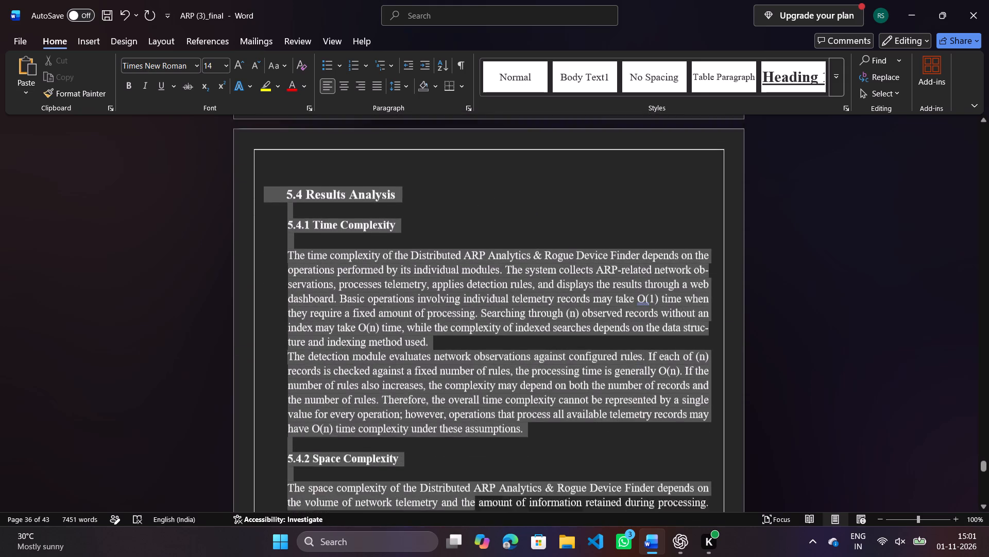
{"action": "left_click_drag", "start_coordinate": [474, 528], "coordinate": [464, 409]}
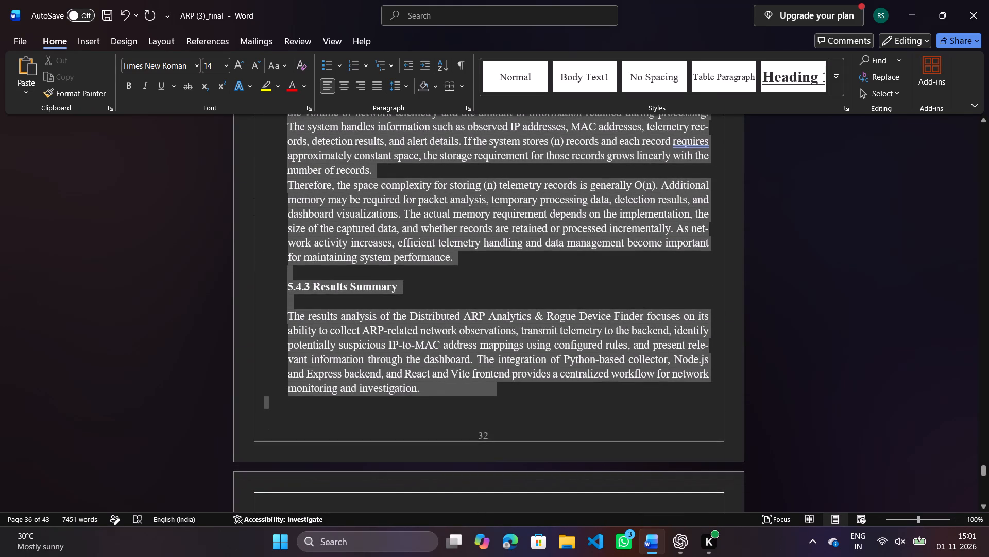
{"action": "left_click_drag", "start_coordinate": [464, 409], "coordinate": [476, 412]}
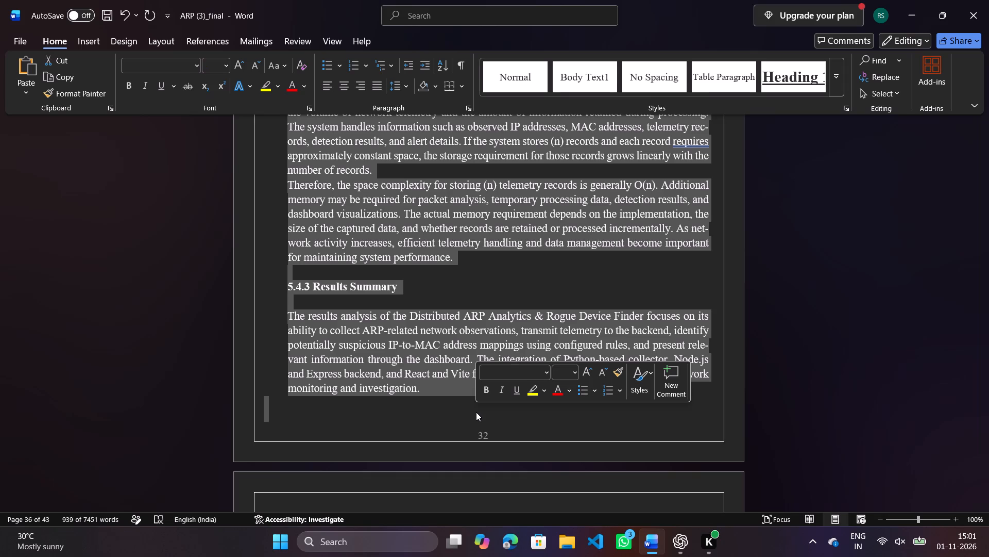
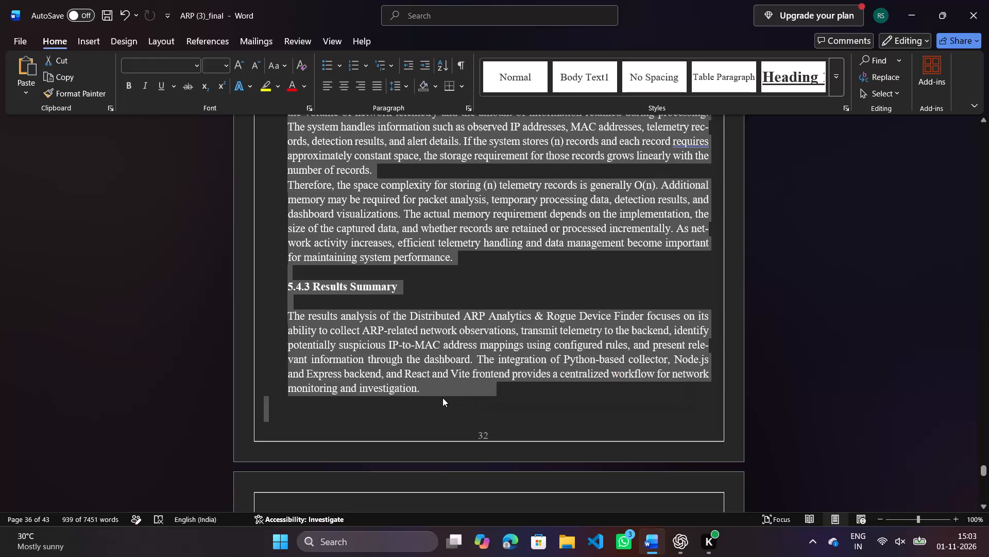
Review Chapter 5 backwards from the 5.4.3 Results Summary through the graphs and tables to 5.1.7 AI ChatBot and the start of 5.2 Resulting Tables.
{"action": "scroll", "coordinate": [442, 398], "scroll_direction": "down", "scroll_amount": 1}
{"action": "scroll", "coordinate": [442, 398], "scroll_direction": "up", "scroll_amount": 1}
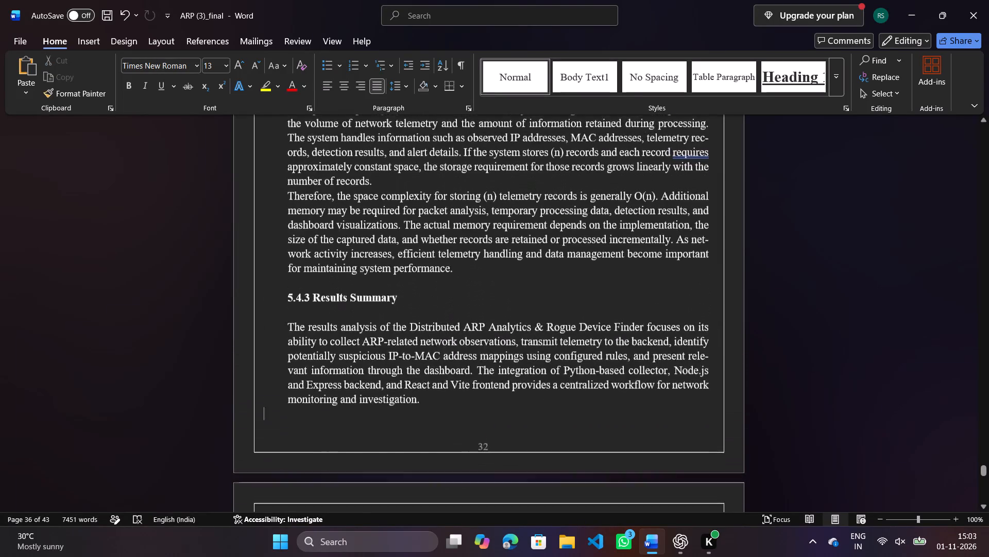
{"action": "scroll", "coordinate": [442, 398], "scroll_direction": "up", "scroll_amount": 3}
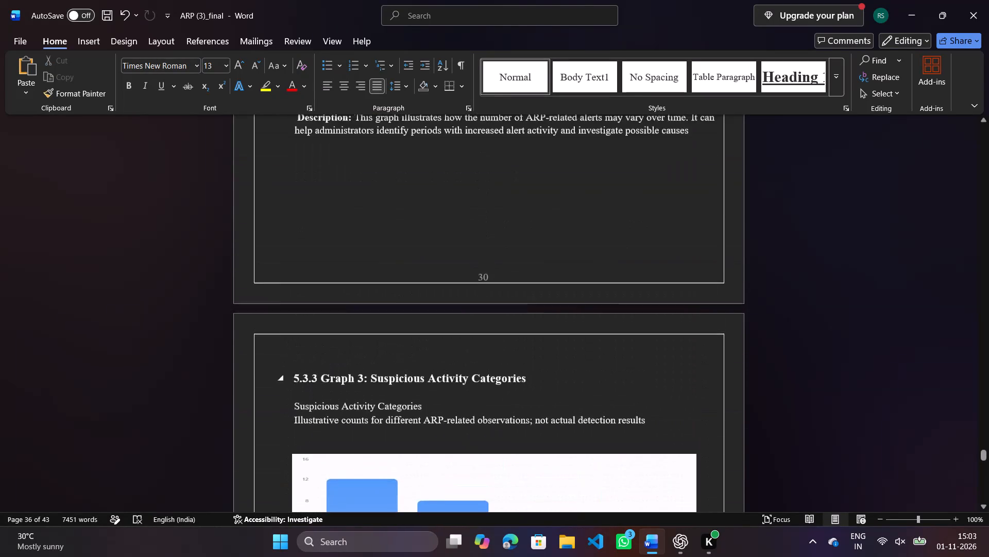
{"action": "scroll", "coordinate": [442, 398], "scroll_direction": "up", "scroll_amount": 6}
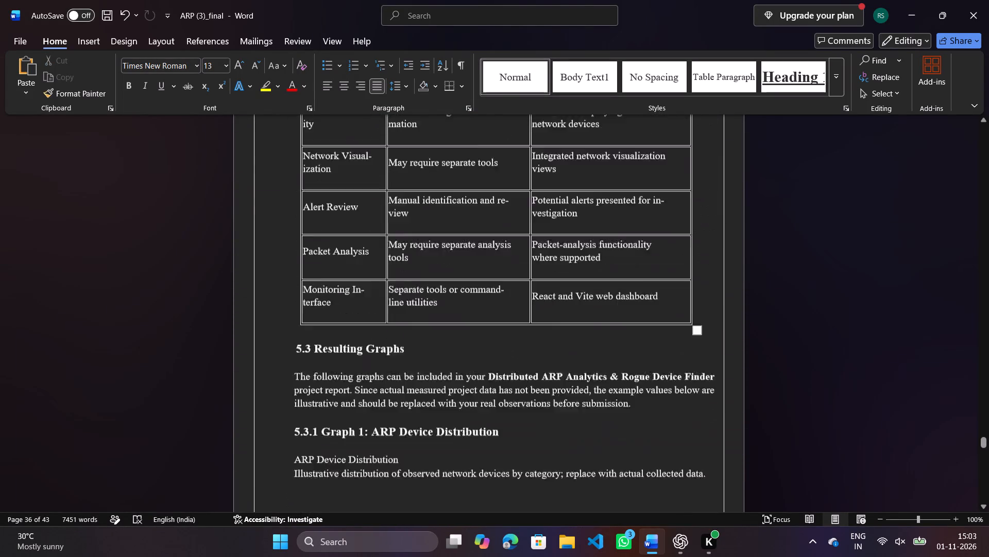
{"action": "scroll", "coordinate": [442, 398], "scroll_direction": "up", "scroll_amount": 2}
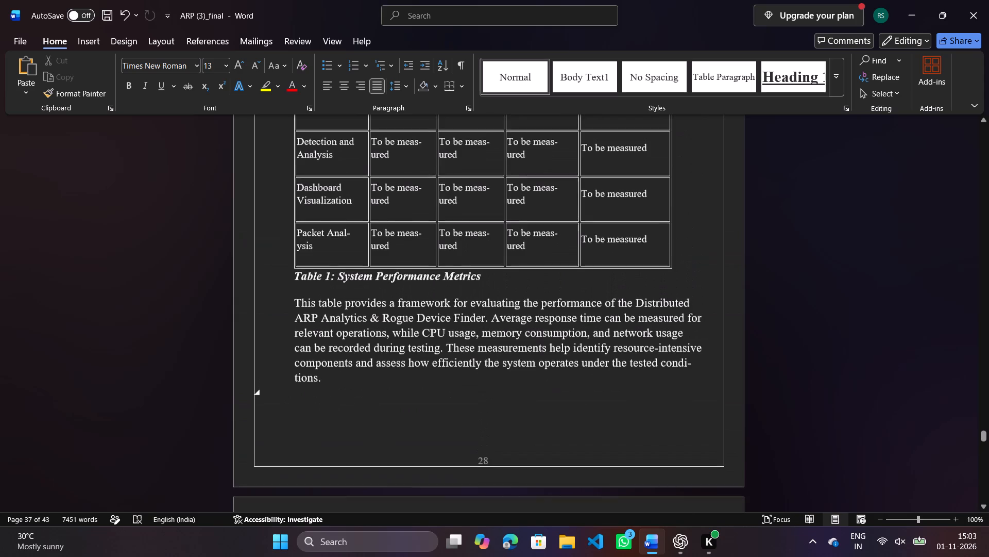
{"action": "scroll", "coordinate": [442, 398], "scroll_direction": "up", "scroll_amount": 4}
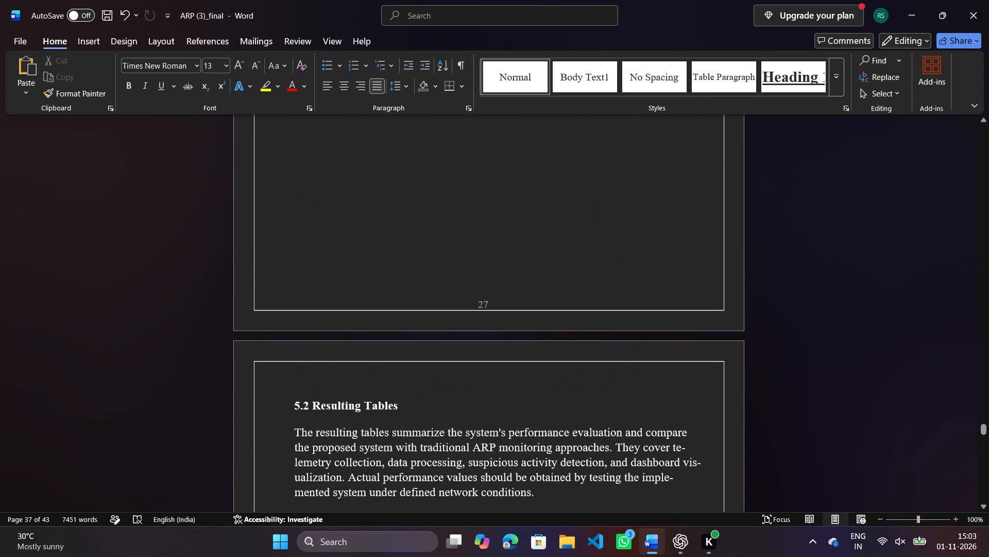
{"action": "scroll", "coordinate": [442, 398], "scroll_direction": "up", "scroll_amount": 1}
{"action": "scroll", "coordinate": [442, 398], "scroll_direction": "right", "scroll_amount": 1}
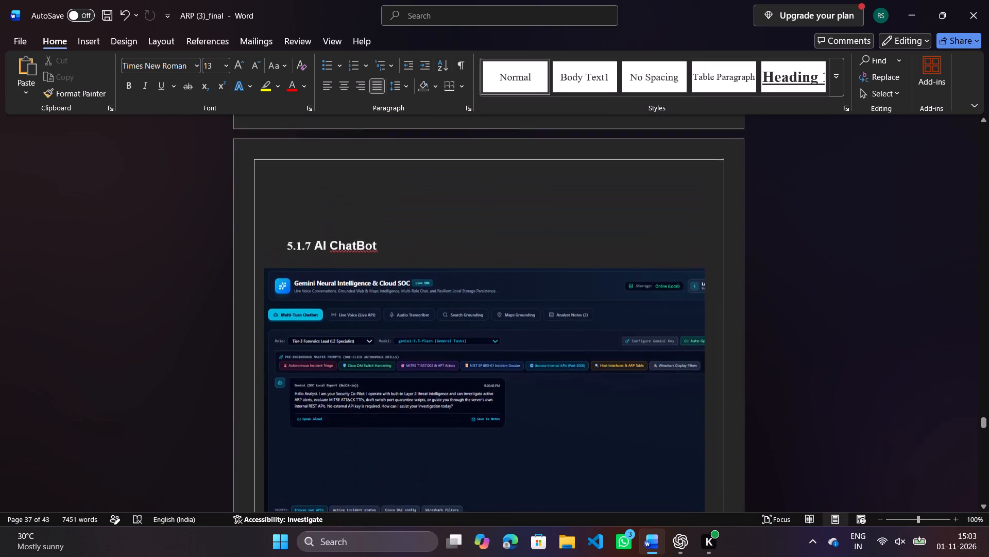
{"action": "scroll", "coordinate": [442, 398], "scroll_direction": "right", "scroll_amount": 1}
{"action": "scroll", "coordinate": [442, 398], "scroll_direction": "up", "scroll_amount": 1}
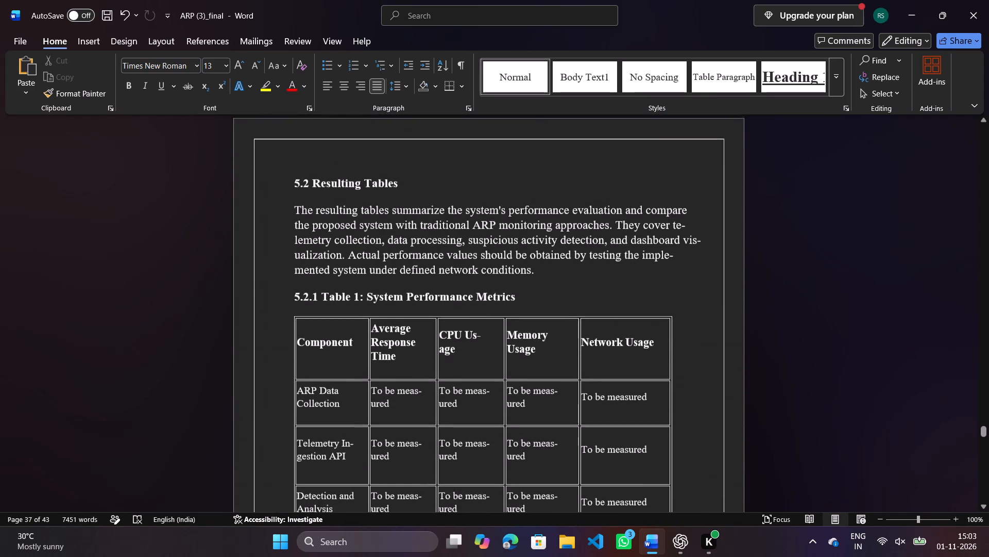